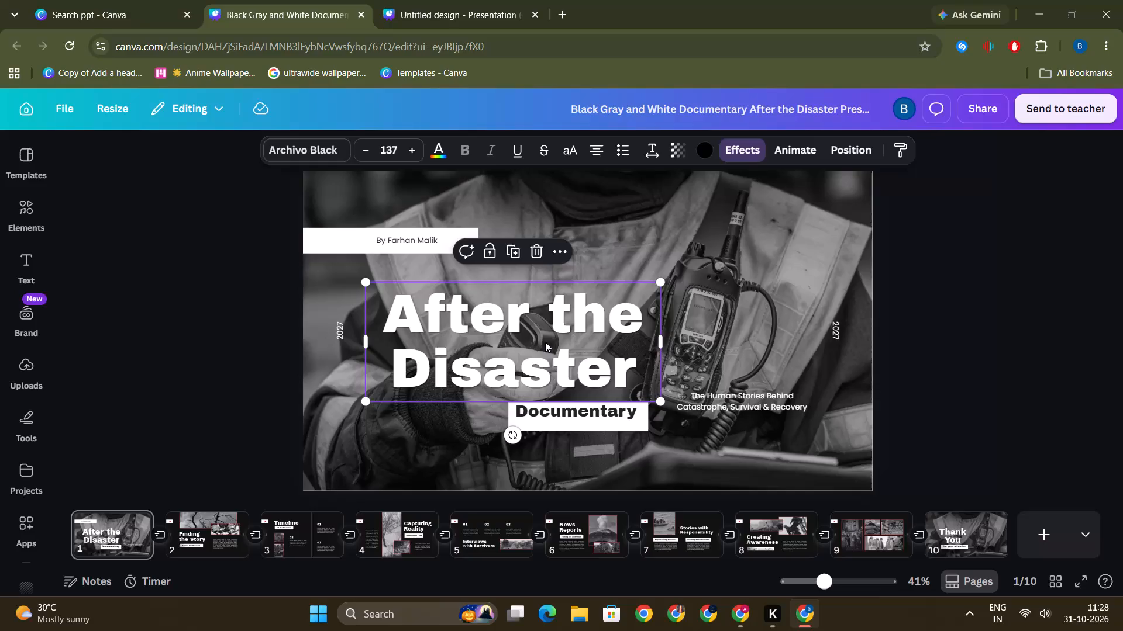
# Move the cover slide's title up and left, directly beneath the byline bar.
pyautogui.moveTo(564, 320); pyautogui.dragTo(516, 290)
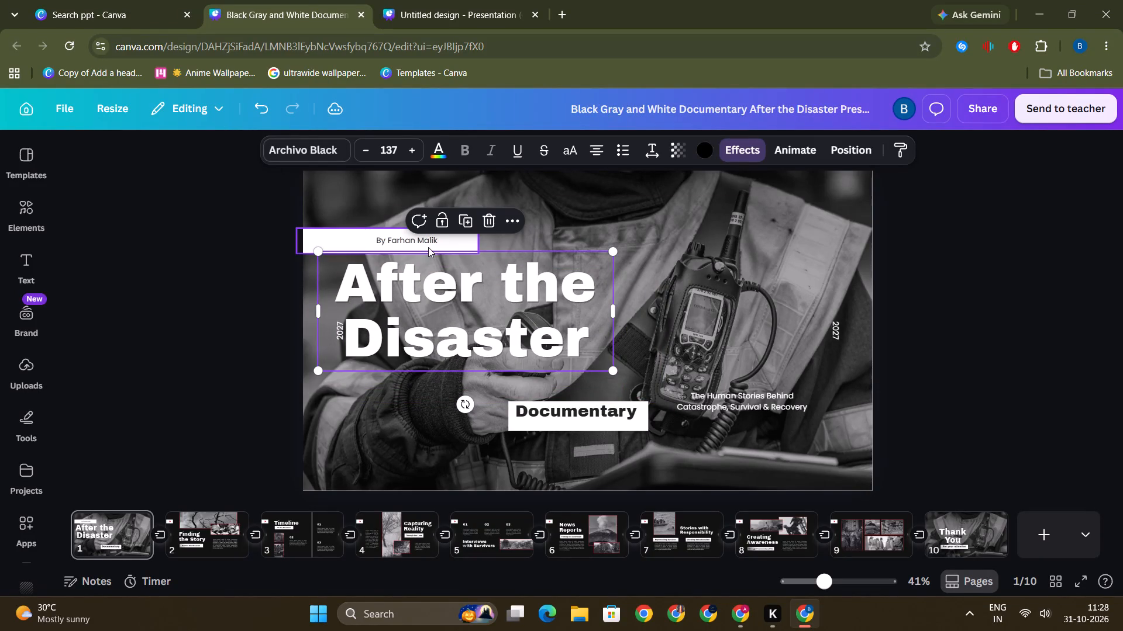
# Change the cover slide's byline text to "By Director Kilnh".
pyautogui.click(422, 244)
pyautogui.click(429, 238)
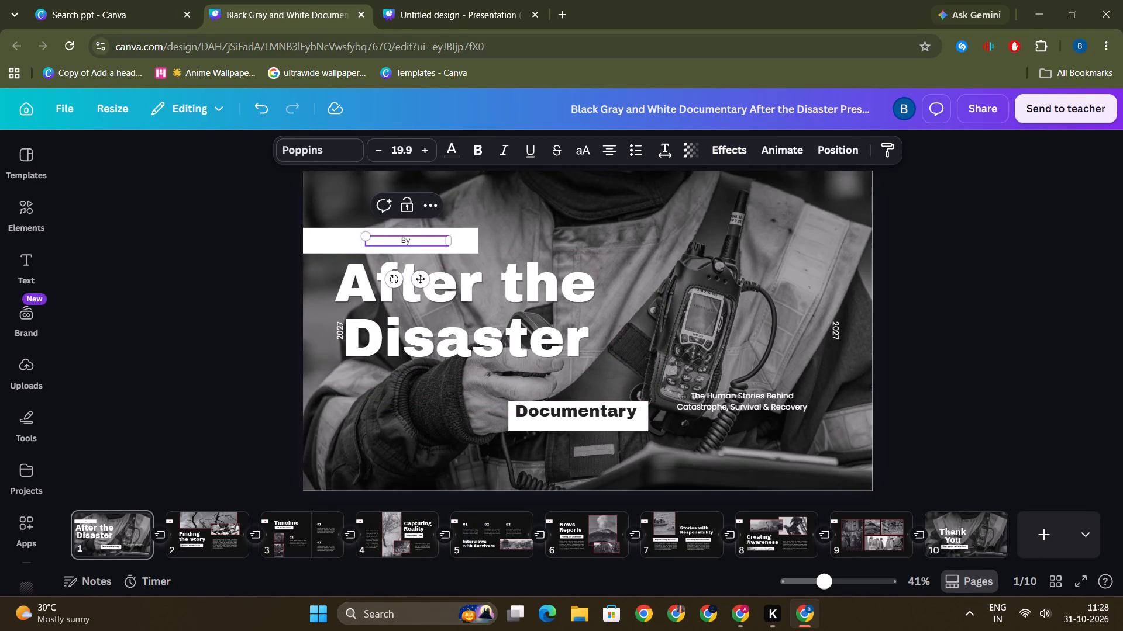
pyautogui.press('a')
pyautogui.press('BackSpace')
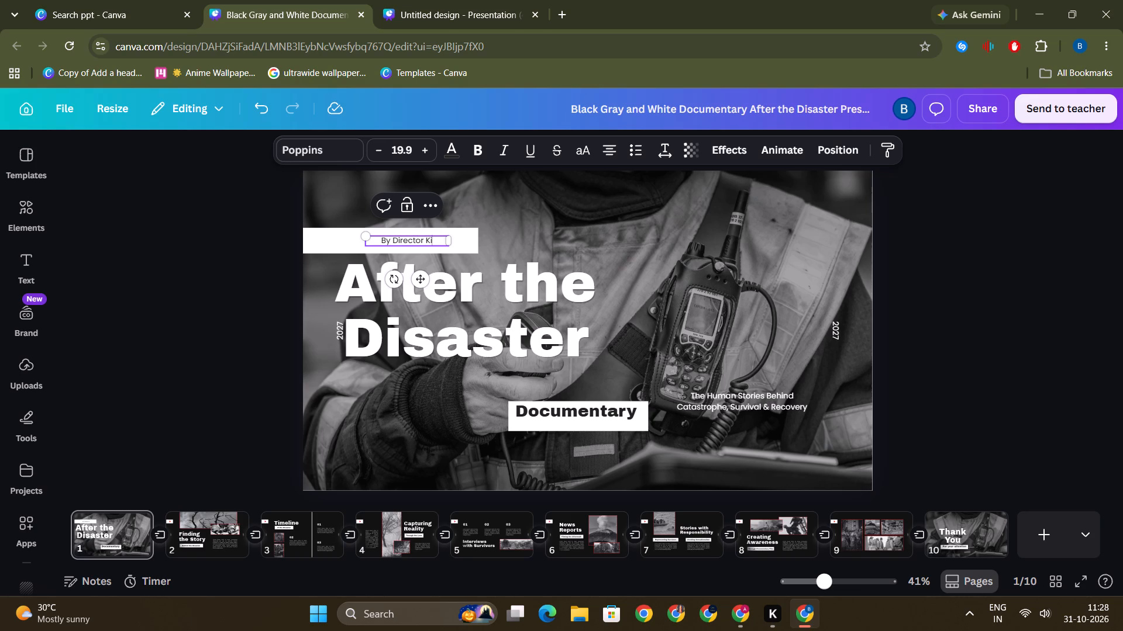
pyautogui.write('lnh')
# Replace the cover slide's title text with "After the world get band from internet".
pyautogui.click(538, 339)
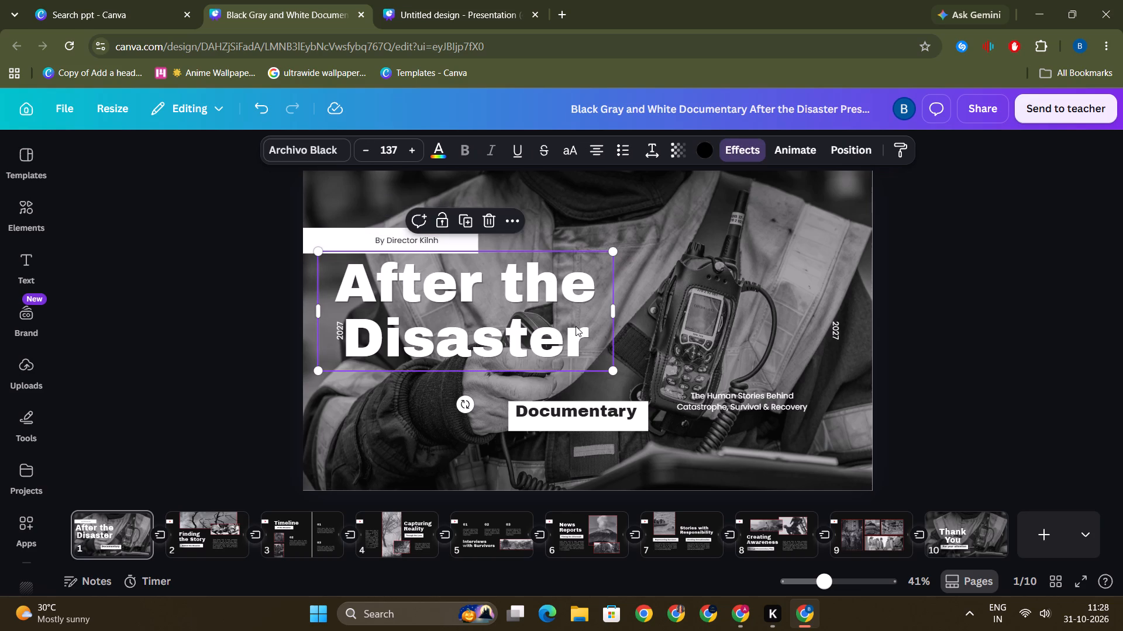
pyautogui.doubleClick(576, 326)
pyautogui.press('BackSpace')
pyautogui.write('after')
pyautogui.press('BackSpace')
pyautogui.press('=')
pyautogui.press('BackSpace')
pyautogui.press('BackSpace')
pyautogui.press('BackSpace')
pyautogui.press('BackSpace')
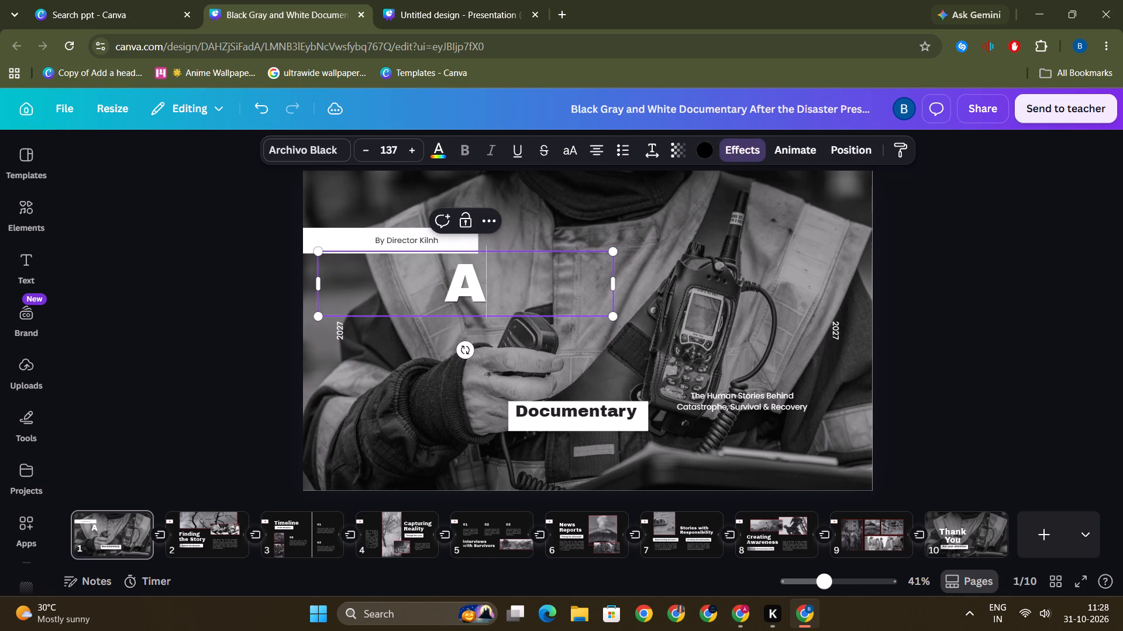
pyautogui.write('fter the wor;d')
pyautogui.press('BackSpace')
pyautogui.press('BackSpace')
pyautogui.write('ld get abb=')
pyautogui.press('BackSpace')
pyautogui.press('BackSpace')
pyautogui.press('BackSpace')
pyautogui.press('BackSpace')
pyautogui.write('ban')
pyautogui.press('space')
pyautogui.press('BackSpace')
pyautogui.write('d d')
pyautogui.press('BackSpace')
pyautogui.write('fro')
pyautogui.write('m')
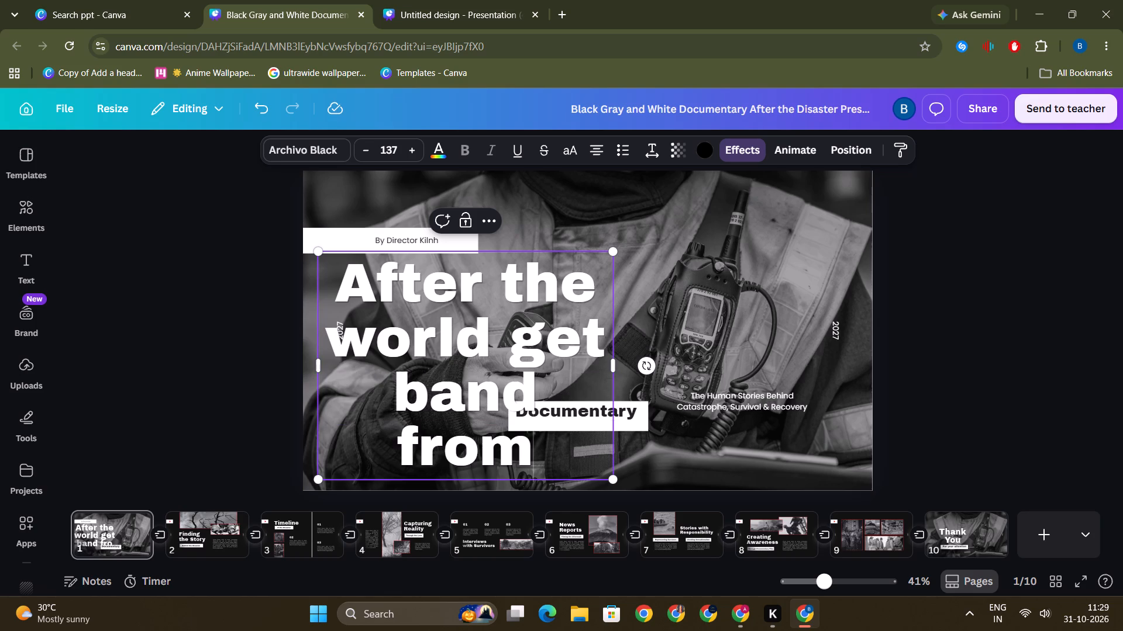
pyautogui.press('space')
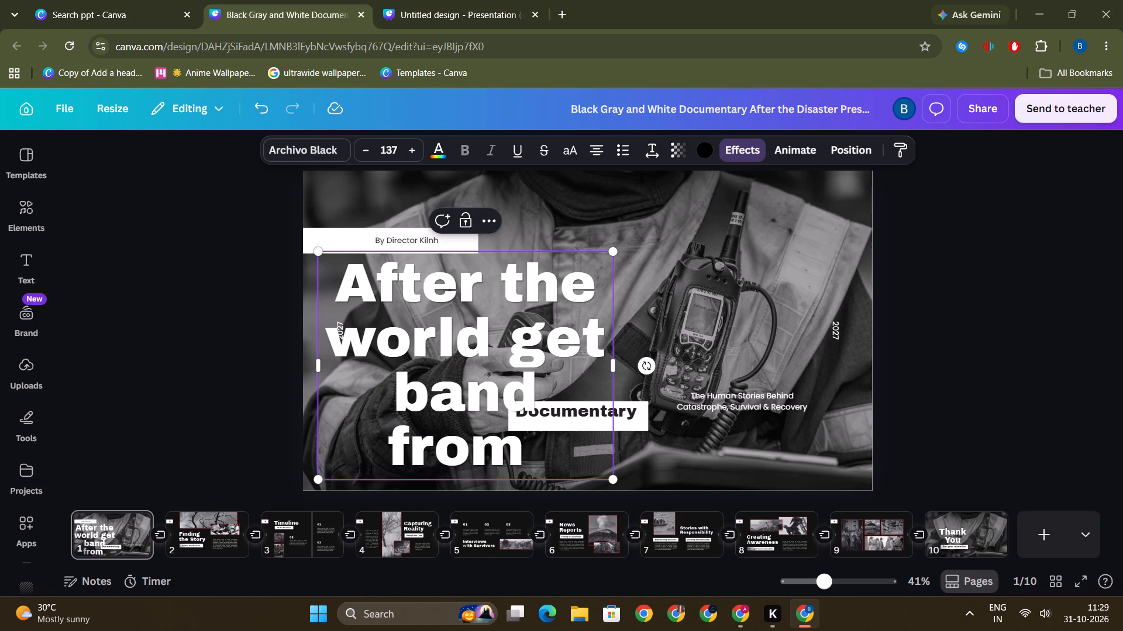
pyautogui.write('internet')
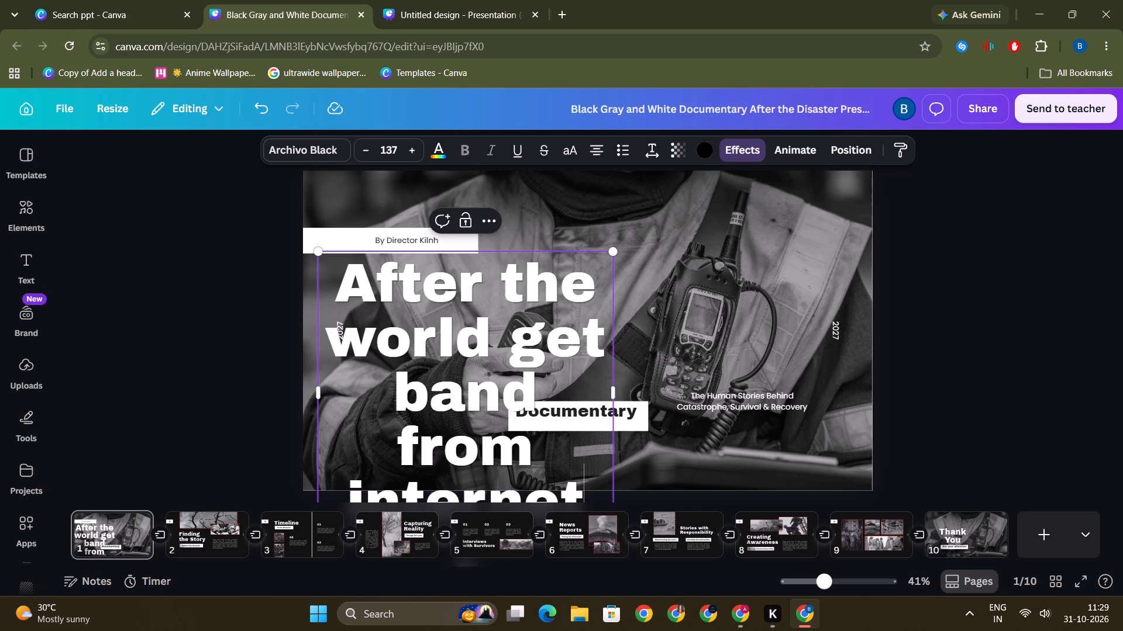
# Widen the cover title's text box to nearly the slide's full width so the text wraps onto three lines.
pyautogui.moveTo(614, 391); pyautogui.dragTo(766, 382)
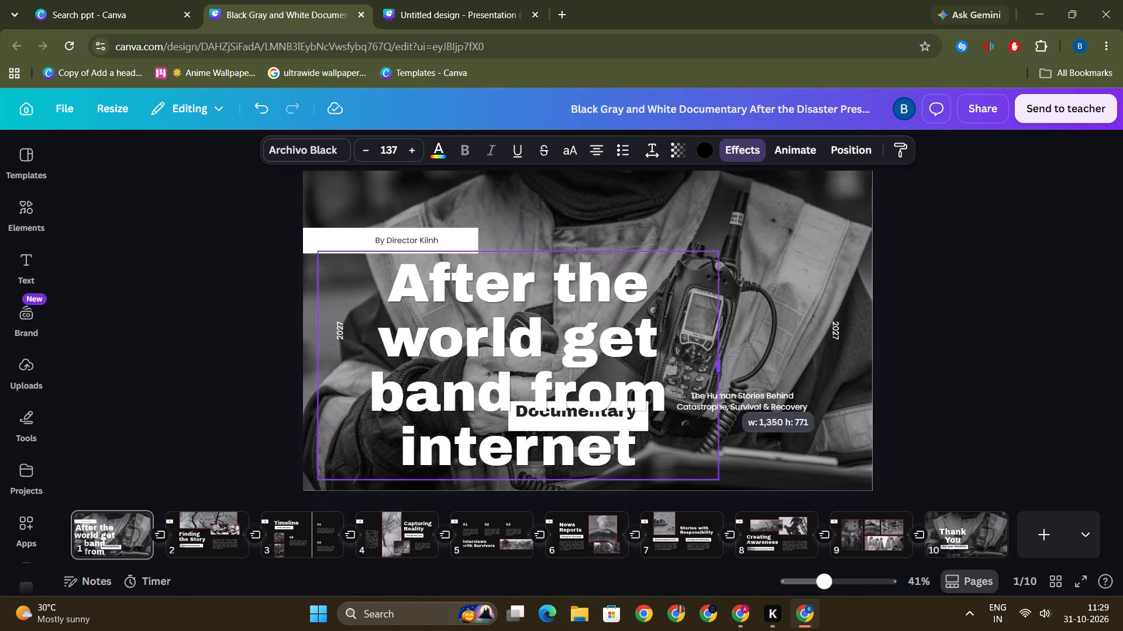
pyautogui.moveTo(766, 382); pyautogui.dragTo(862, 353)
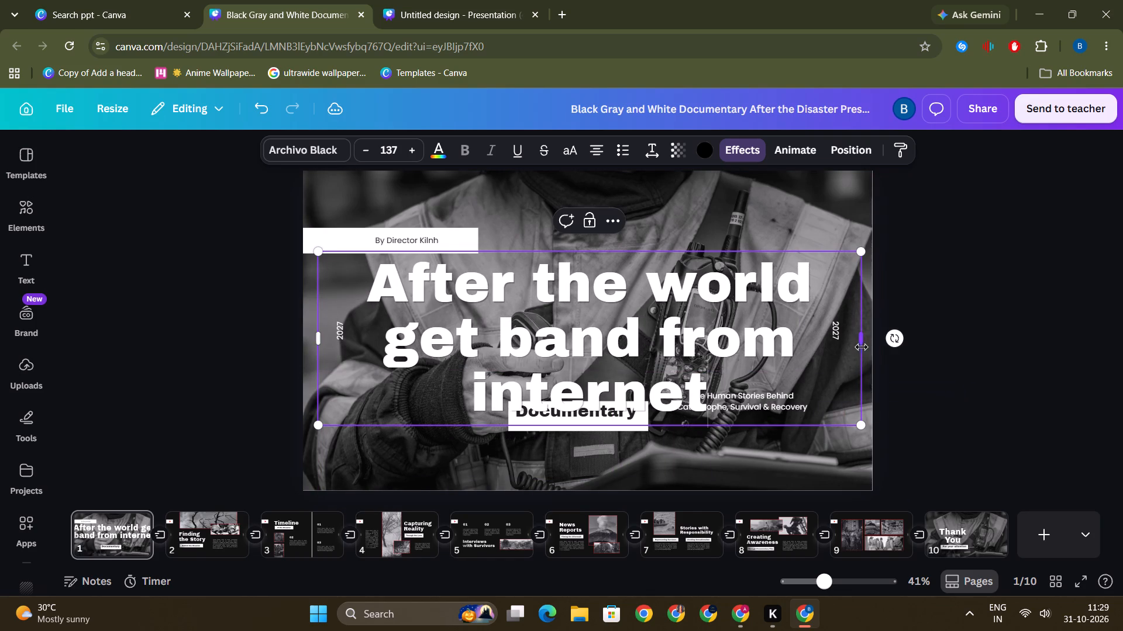
# Move the white byline bar together with its text up near the cover slide's upper-left corner, clear of the title.
pyautogui.click(346, 241)
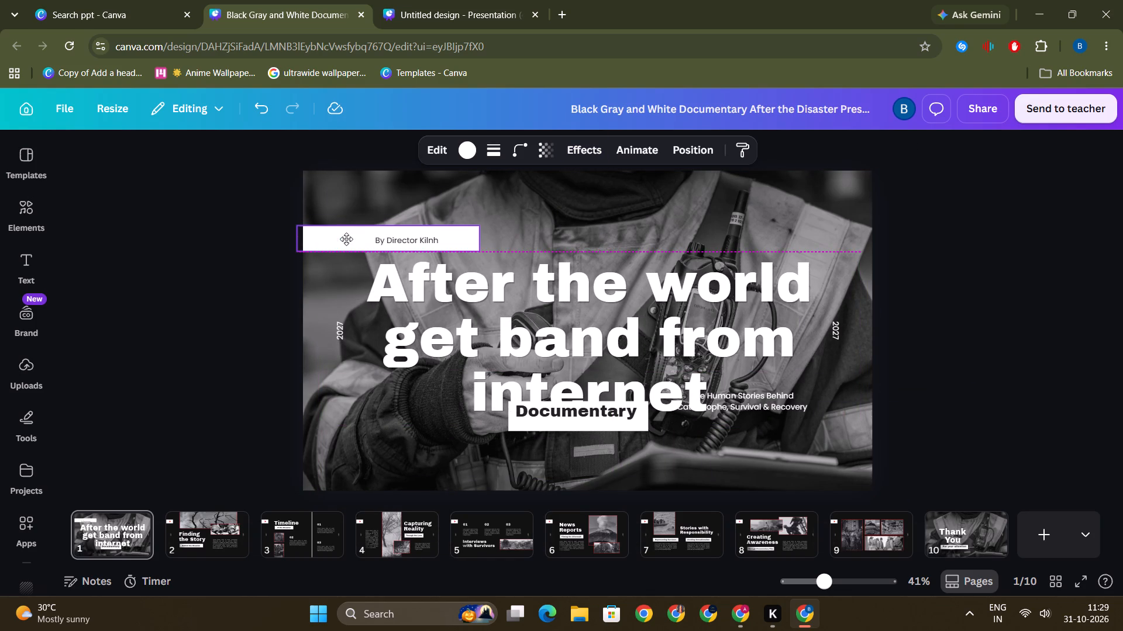
pyautogui.moveTo(336, 222); pyautogui.dragTo(346, 224)
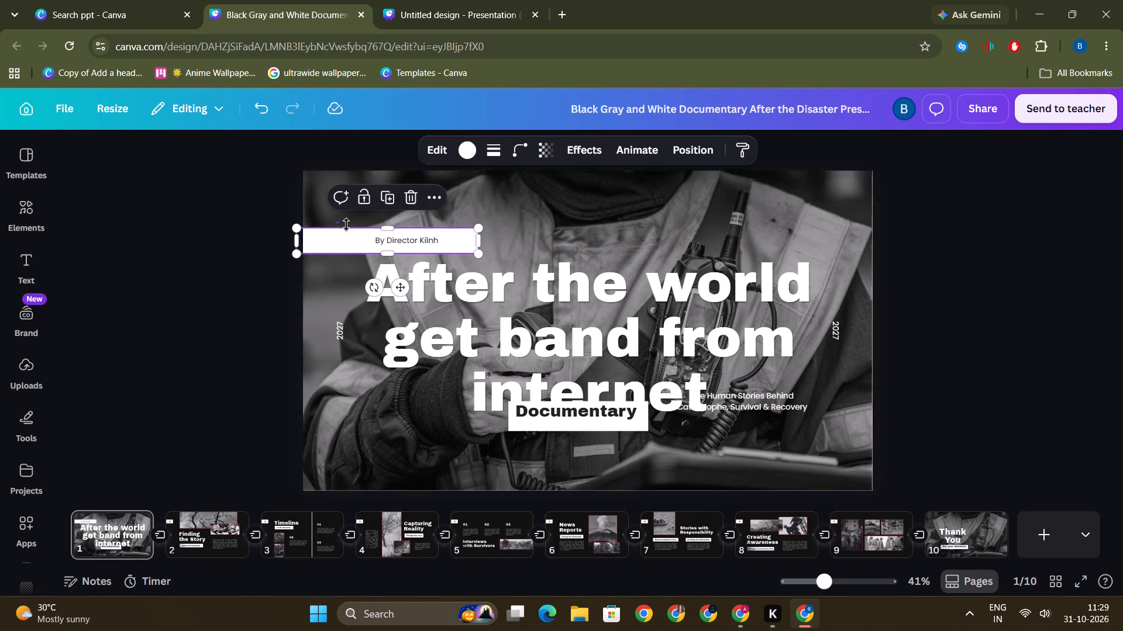
pyautogui.moveTo(346, 224); pyautogui.dragTo(421, 248)
pyautogui.moveTo(339, 242); pyautogui.dragTo(346, 202)
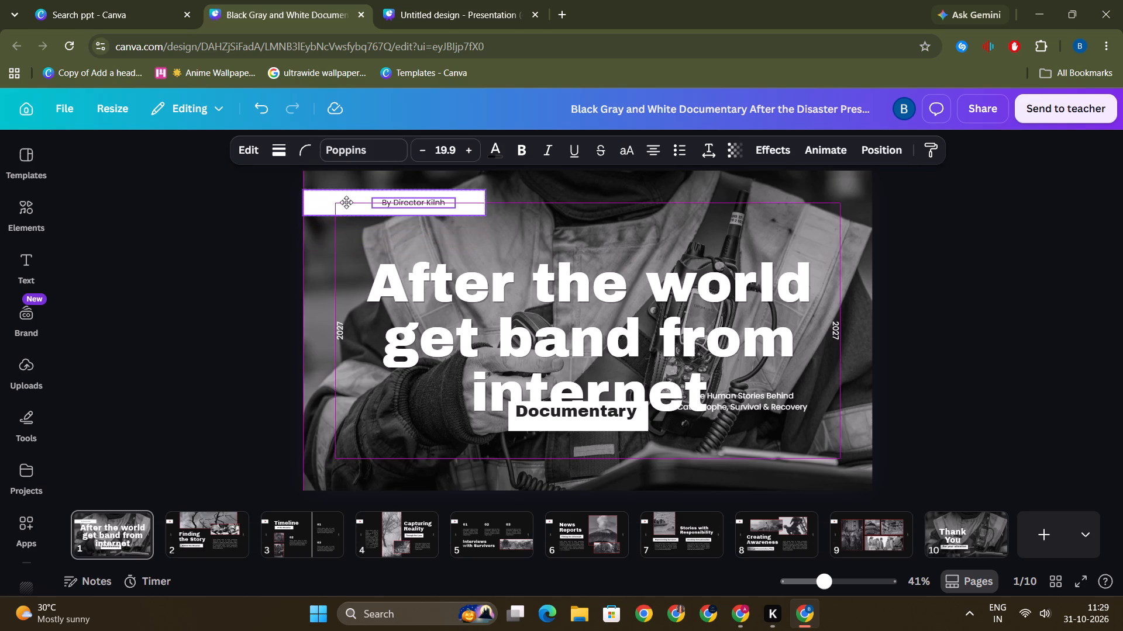
pyautogui.moveTo(346, 202); pyautogui.dragTo(346, 197)
pyautogui.click(958, 272)
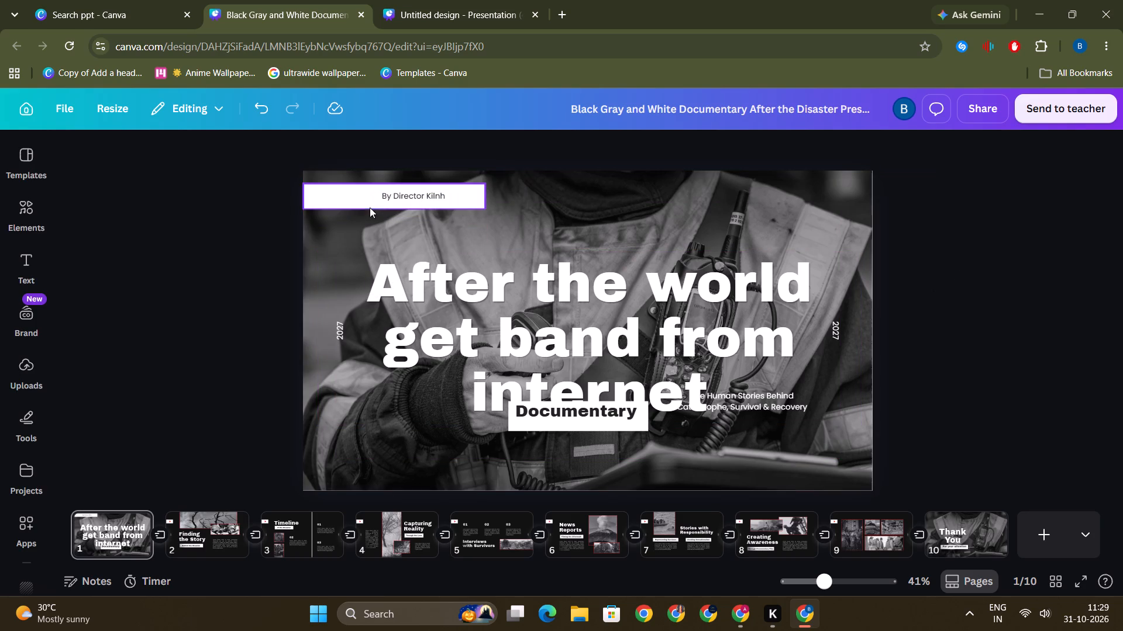
pyautogui.moveTo(344, 195); pyautogui.dragTo(343, 203)
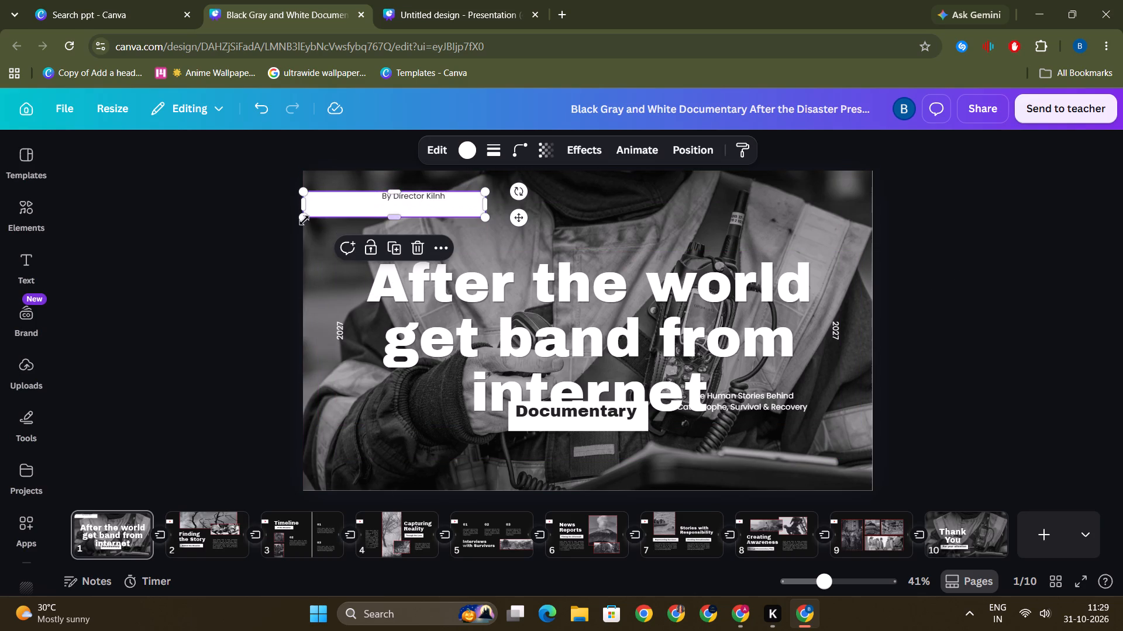
pyautogui.hotkey('ctrl', 'z')
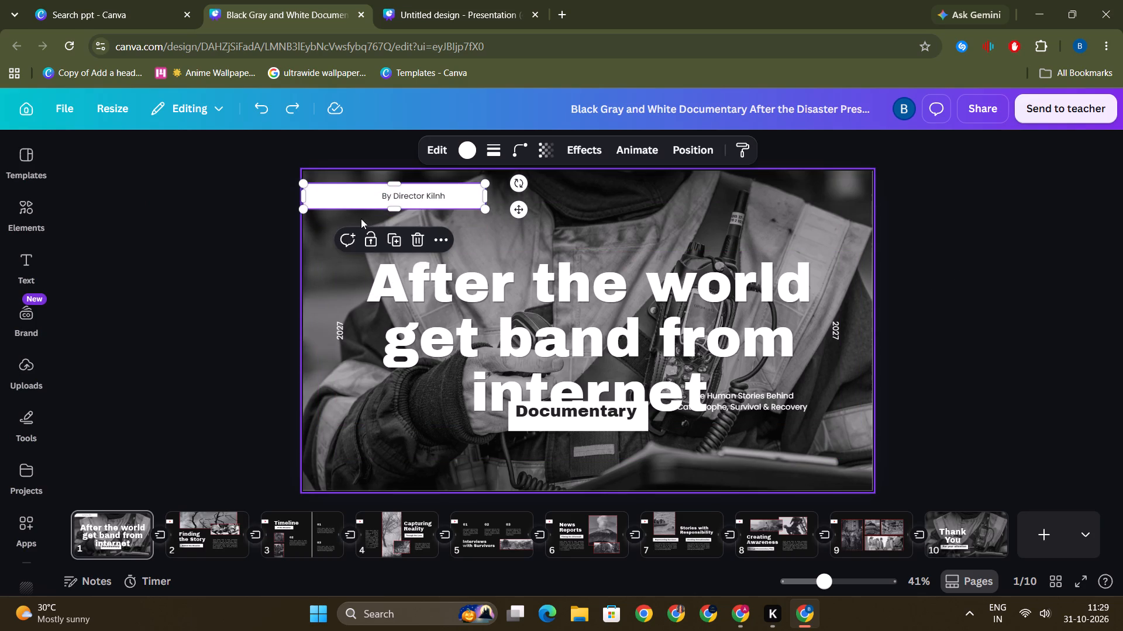
pyautogui.click(309, 217)
pyautogui.moveTo(323, 175); pyautogui.dragTo(405, 204)
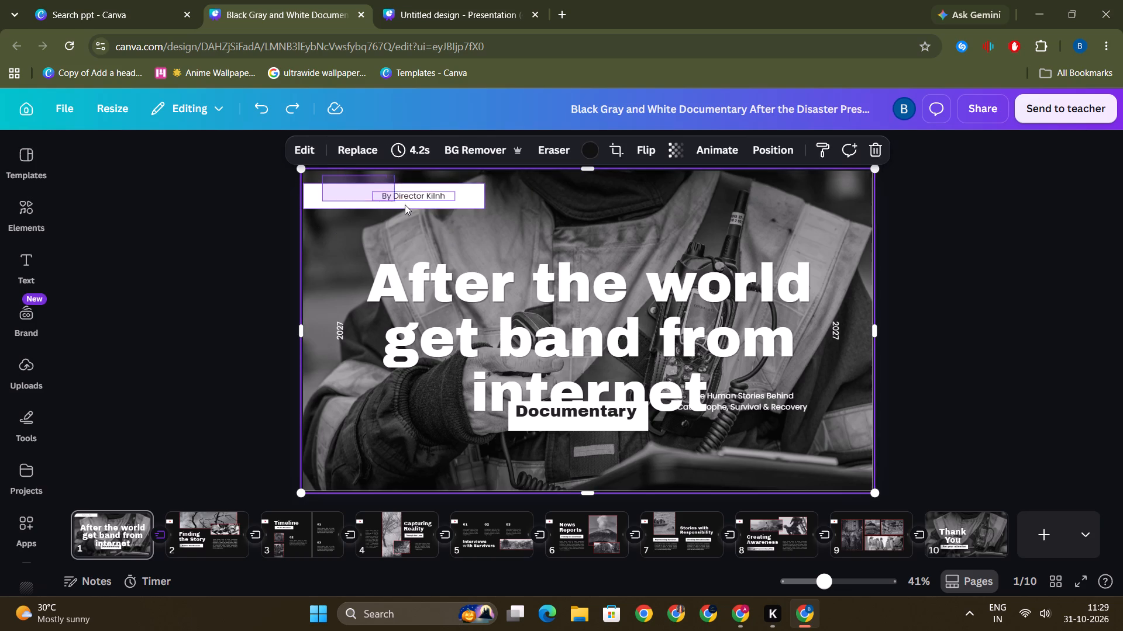
pyautogui.moveTo(405, 204); pyautogui.dragTo(445, 214)
pyautogui.moveTo(320, 191); pyautogui.dragTo(318, 199)
pyautogui.click(950, 266)
# Move the cover title slightly up so it sits between the byline bar and the Documentary label.
pyautogui.moveTo(524, 307); pyautogui.dragTo(520, 287)
pyautogui.click(1005, 337)
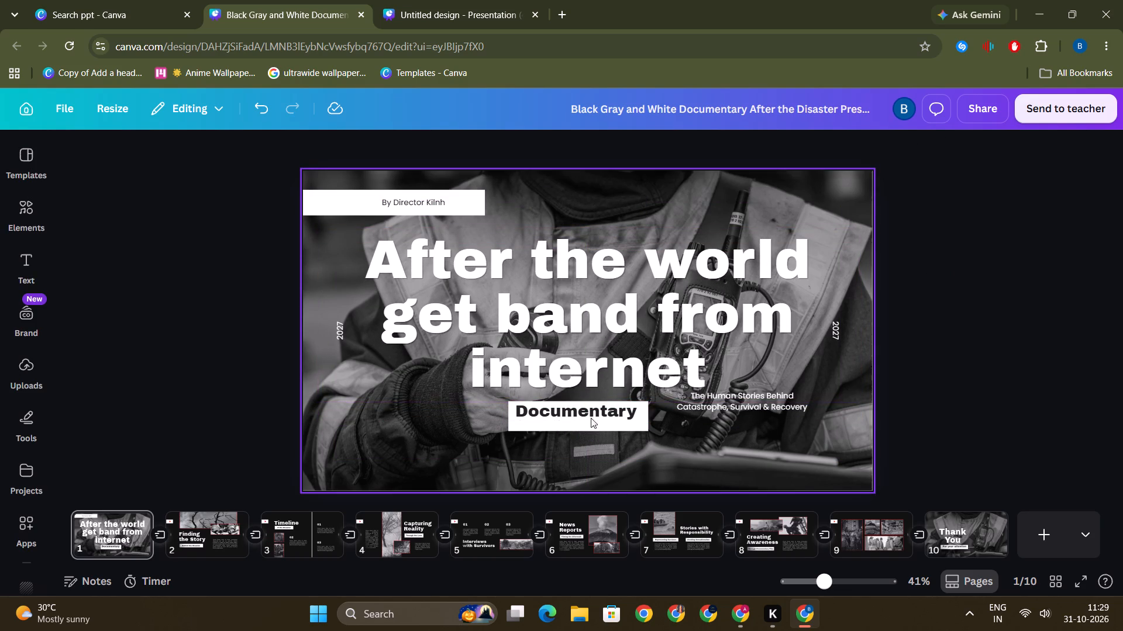
# Center the "Documentary" text vertically in its white box and move both to the cover slide's lower-right area.
pyautogui.moveTo(565, 411); pyautogui.dragTo(567, 417)
pyautogui.moveTo(474, 425); pyautogui.dragTo(572, 418)
pyautogui.moveTo(571, 418); pyautogui.dragTo(386, 417)
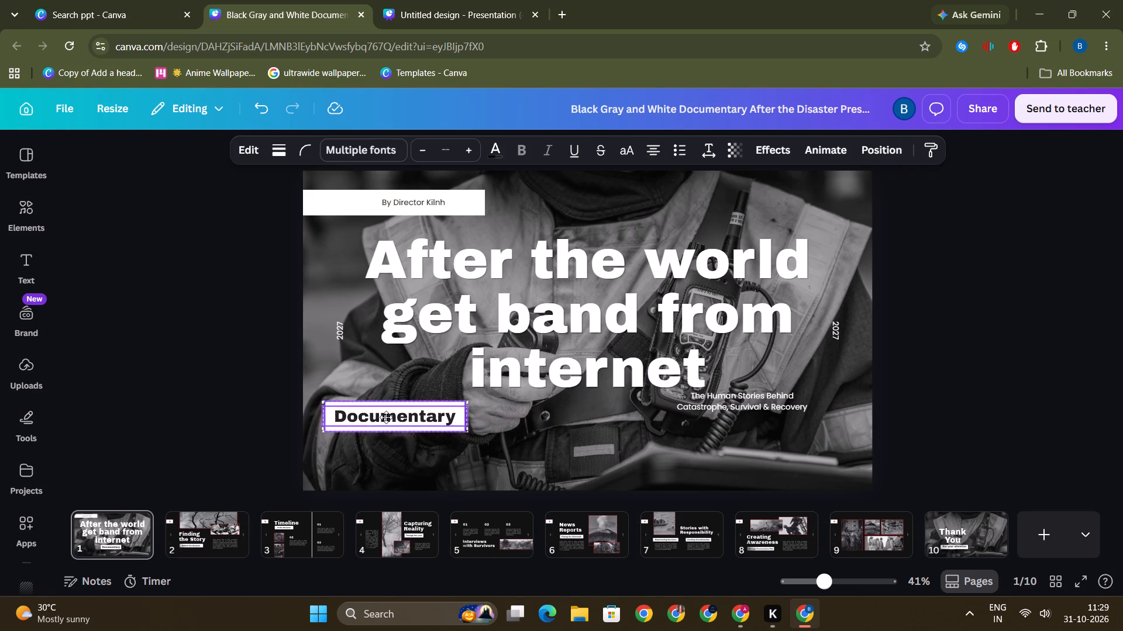
pyautogui.moveTo(386, 417); pyautogui.dragTo(797, 435)
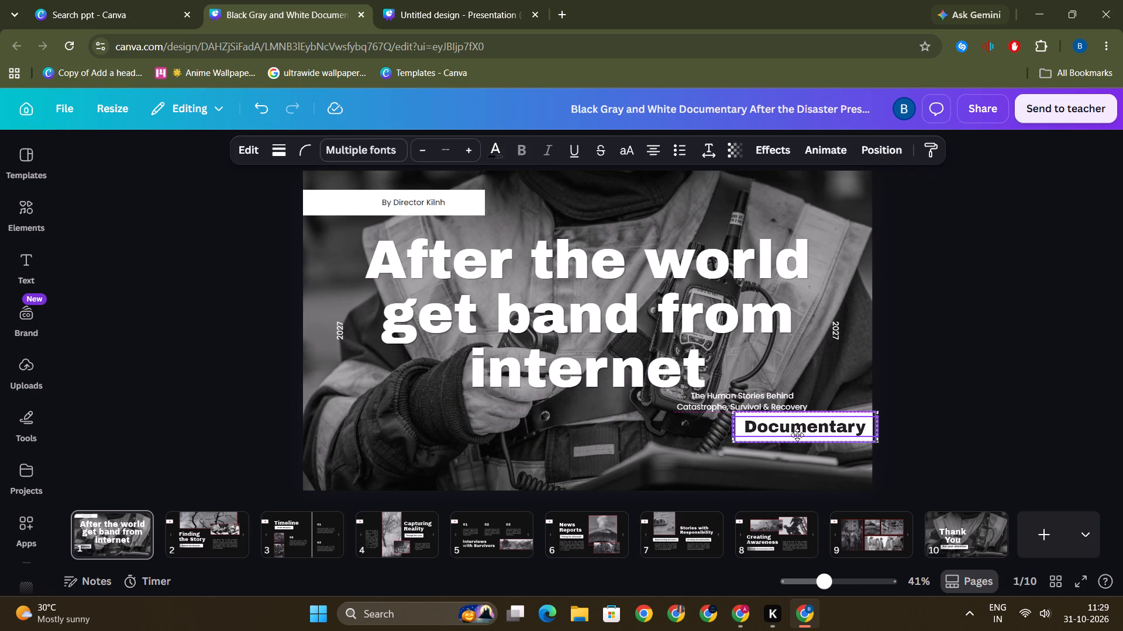
pyautogui.moveTo(797, 435); pyautogui.dragTo(797, 435)
pyautogui.click(971, 345)
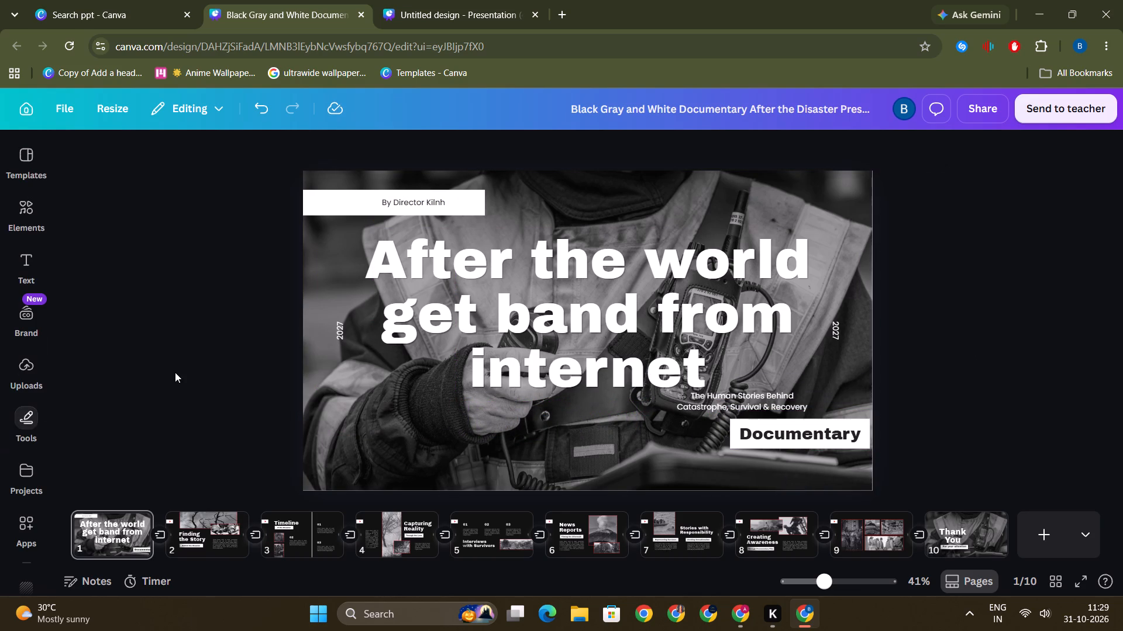
# Move the "The Human Stories Behind Catastrophe, Survival & Recovery" text to the cover slide's lower-left area, level with the Documentary label.
pyautogui.moveTo(731, 397); pyautogui.dragTo(615, 402)
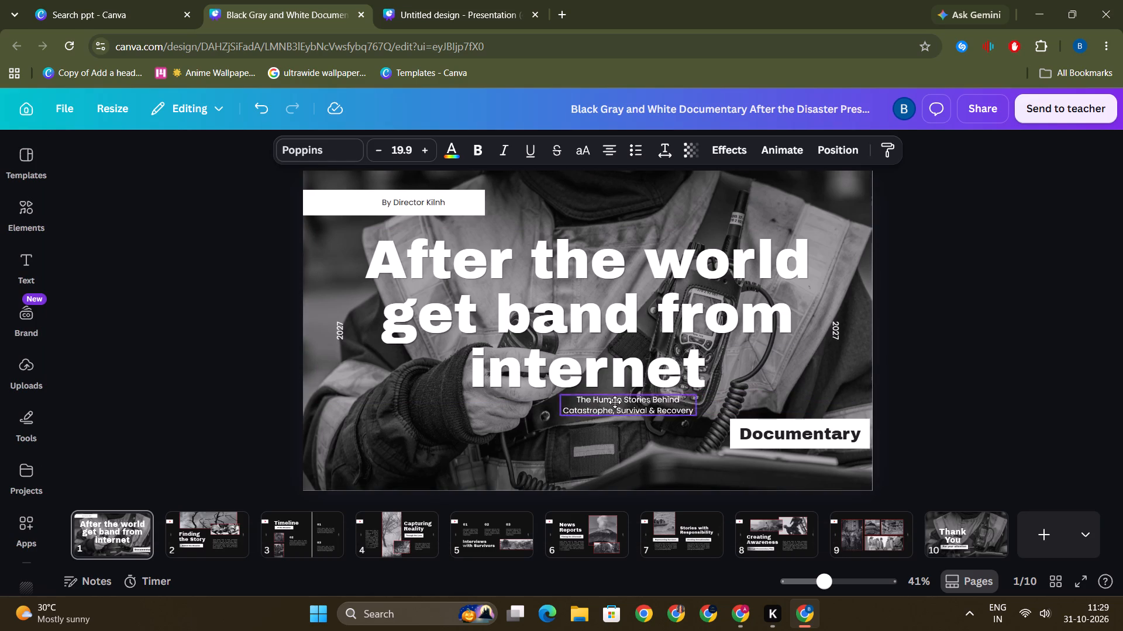
pyautogui.moveTo(615, 402); pyautogui.dragTo(373, 425)
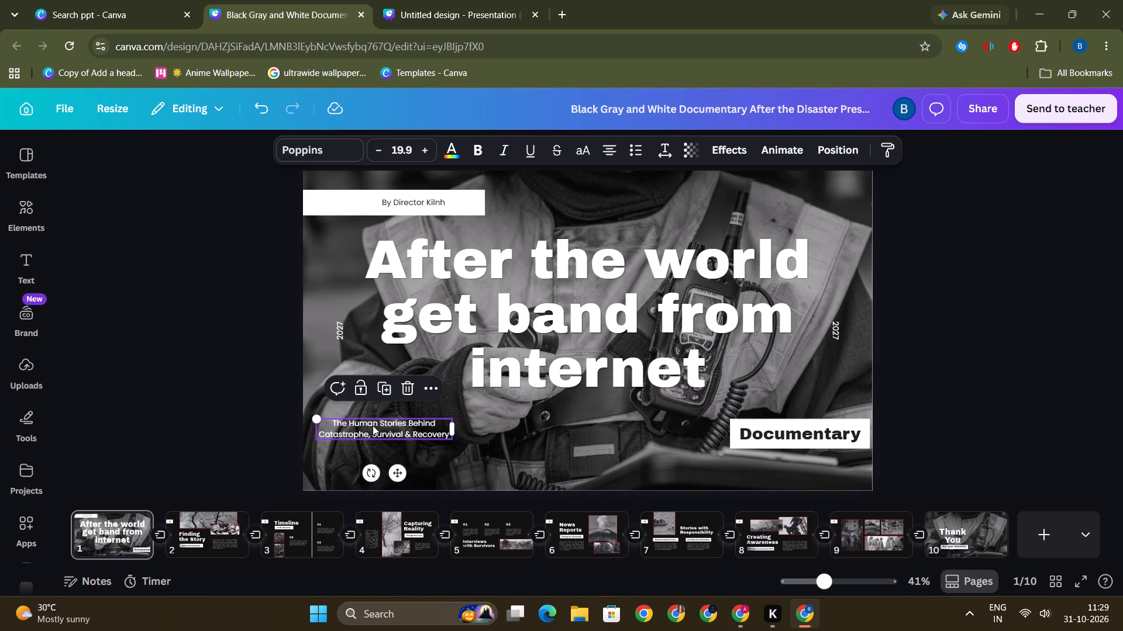
pyautogui.moveTo(995, 345); pyautogui.dragTo(986, 346)
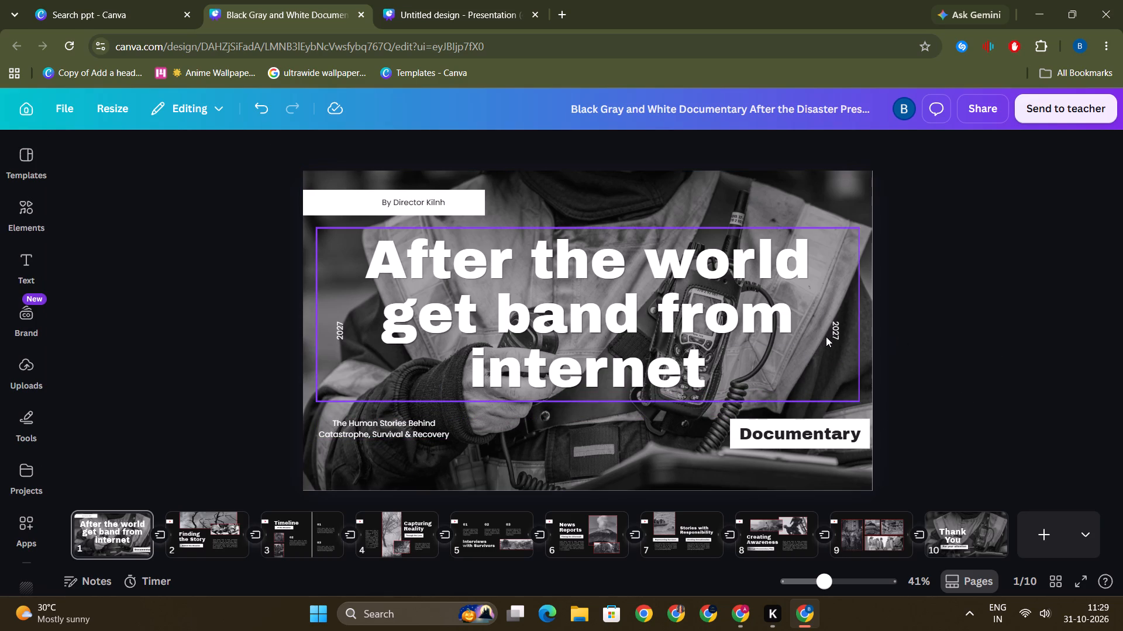
# On slide 2, change the "Finding the Story" heading to "Finding the world after destroy".
pyautogui.click(201, 526)
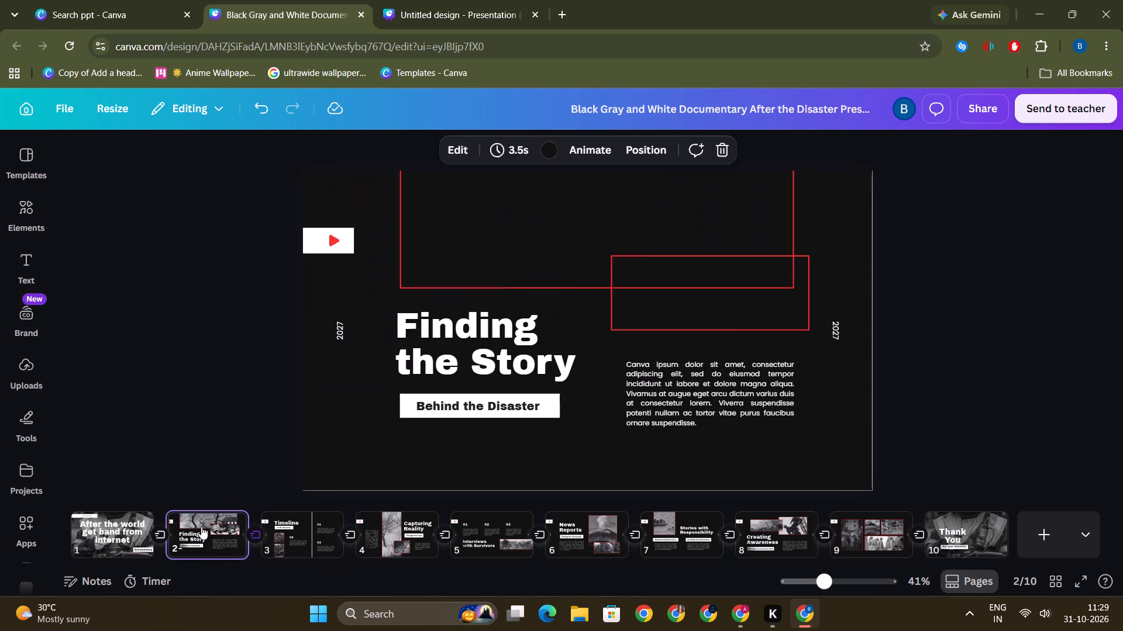
pyautogui.doubleClick(464, 351)
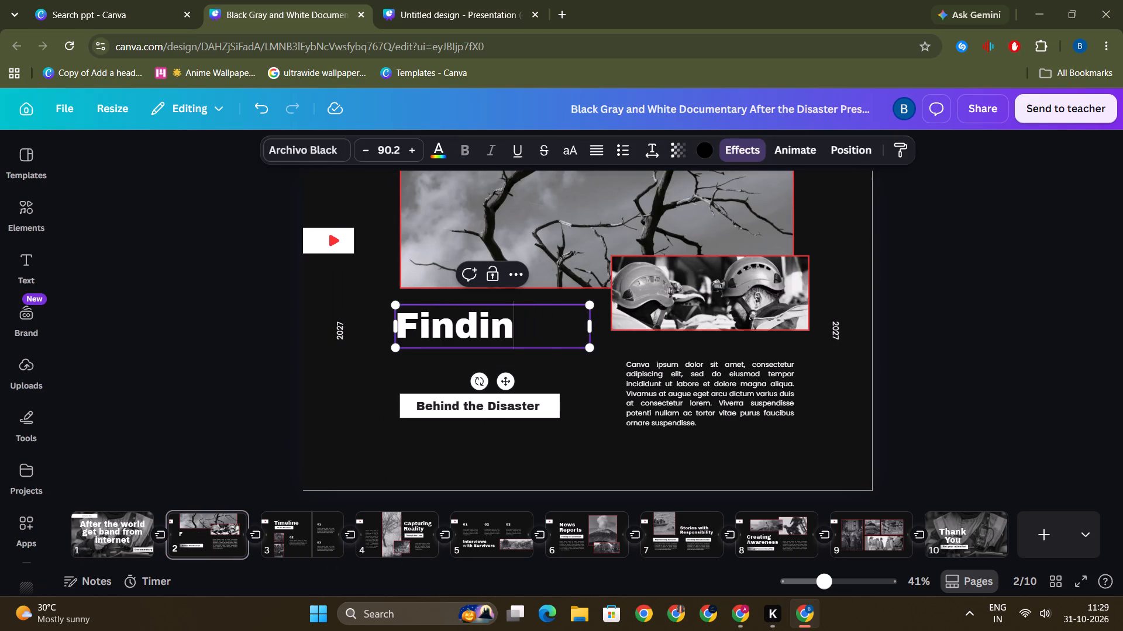
pyautogui.press('BackSpace')
pyautogui.press('BackSpace')
pyautogui.write('f')
pyautogui.press('space')
pyautogui.press('BackSpace')
pyautogui.press('BackSpace')
pyautogui.write('g the world')
pyautogui.press('space')
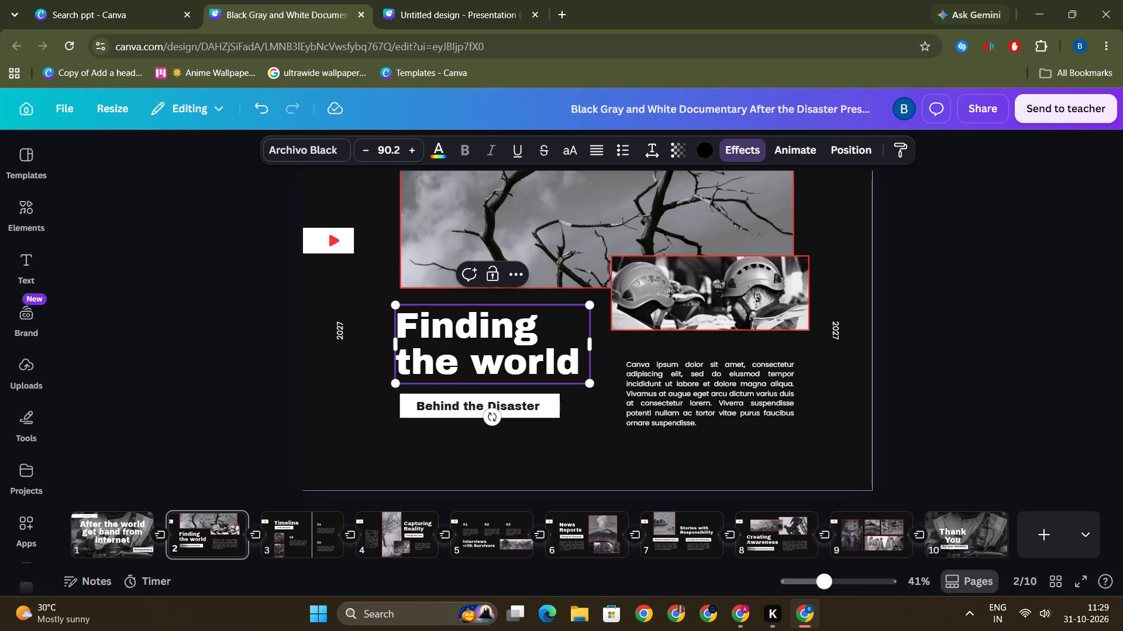
pyautogui.write('bv')
pyautogui.press('BackSpace')
pyautogui.press('a')
pyautogui.press('BackSpace')
pyautogui.press('BackSpace')
pyautogui.write('after')
pyautogui.press('space')
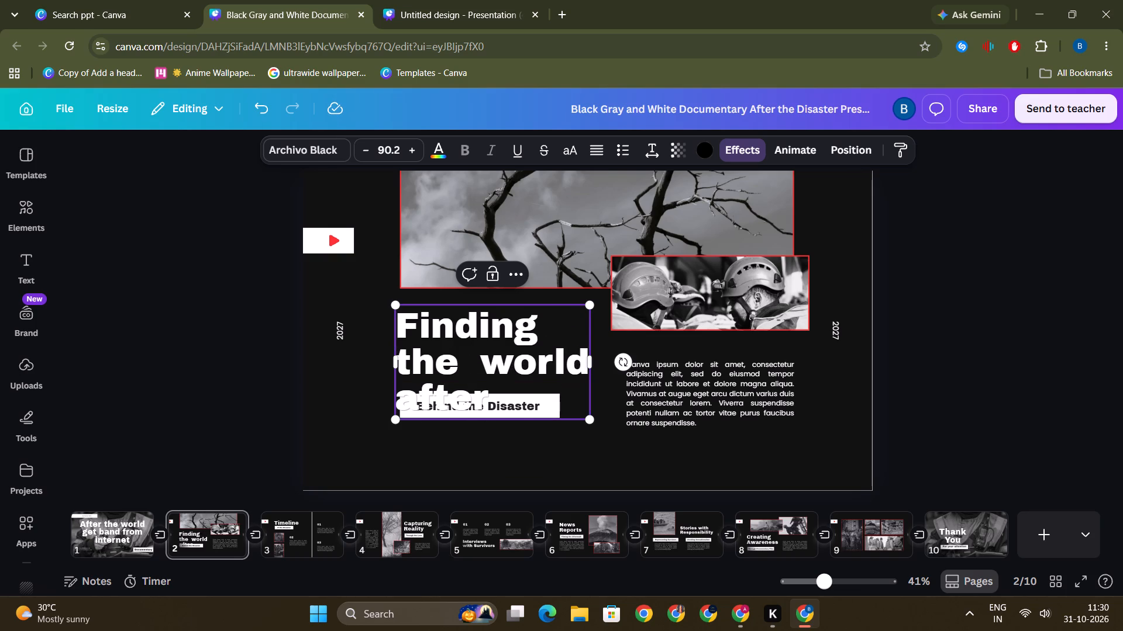
pyautogui.write('de')
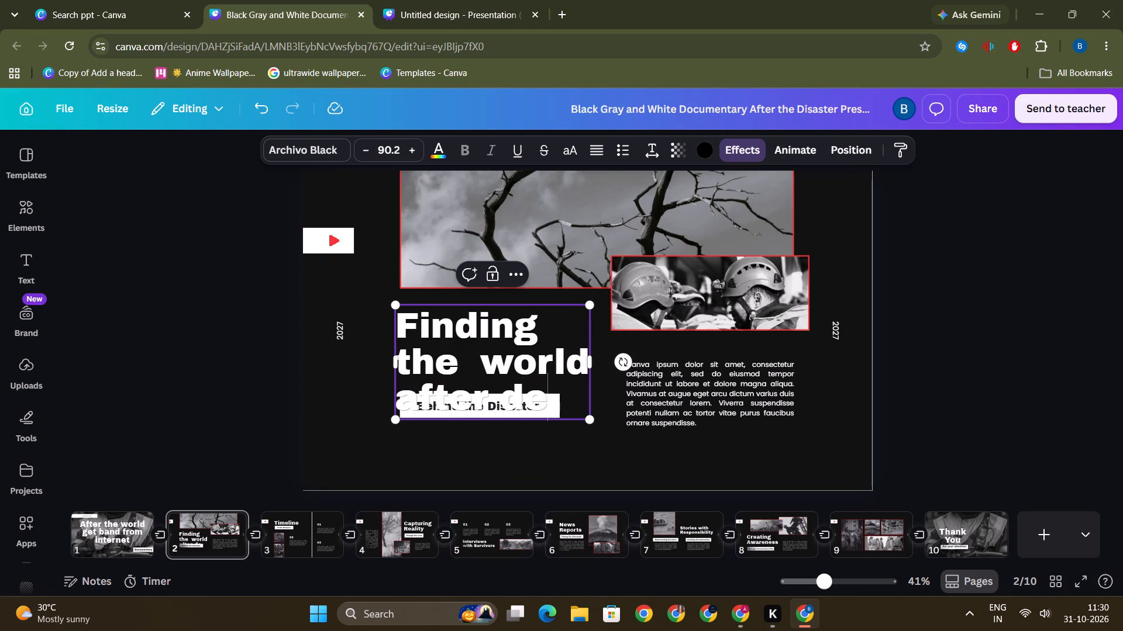
pyautogui.write('stroy')
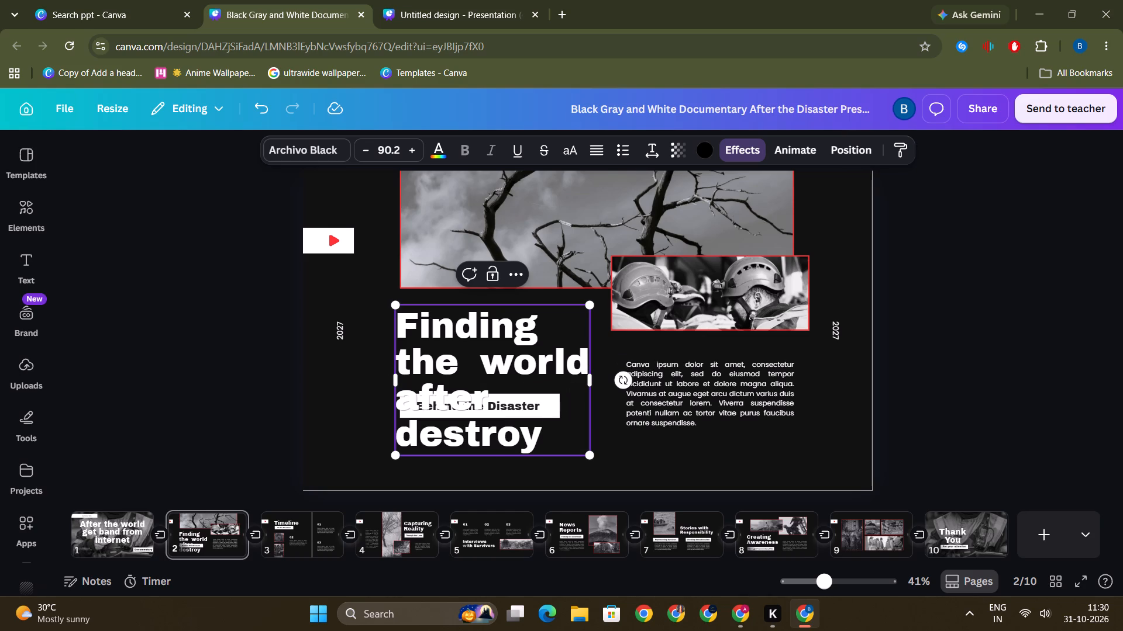
# Widen slide 2's heading text box toward the left so the heading wraps onto three lines.
pyautogui.moveTo(391, 375); pyautogui.dragTo(357, 379)
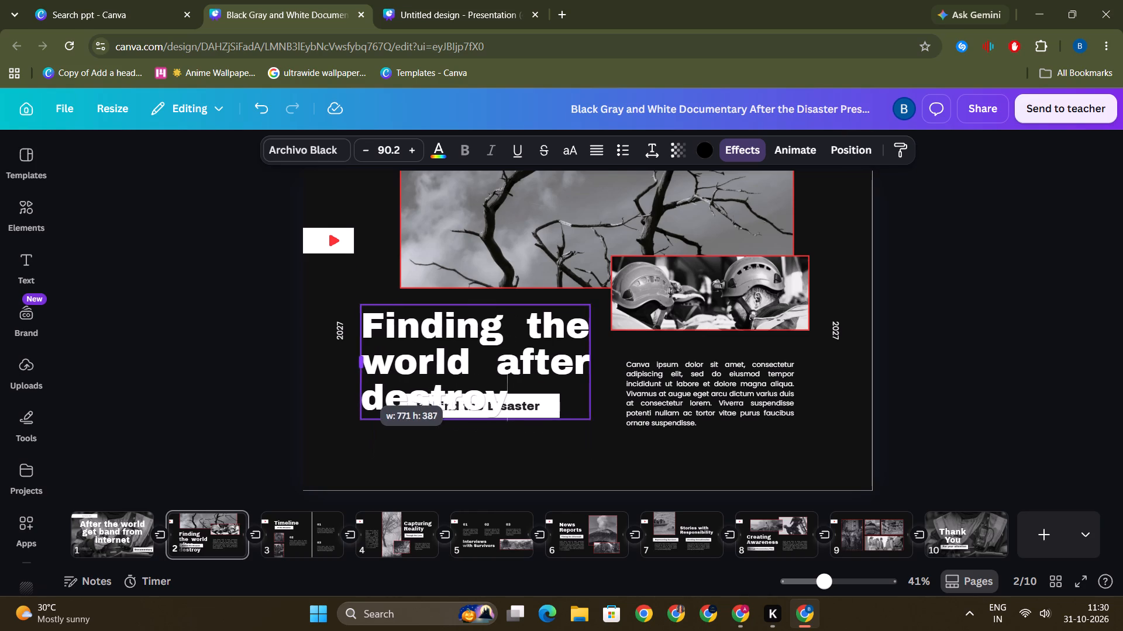
pyautogui.moveTo(357, 379); pyautogui.dragTo(350, 379)
pyautogui.moveTo(399, 217); pyautogui.dragTo(392, 218)
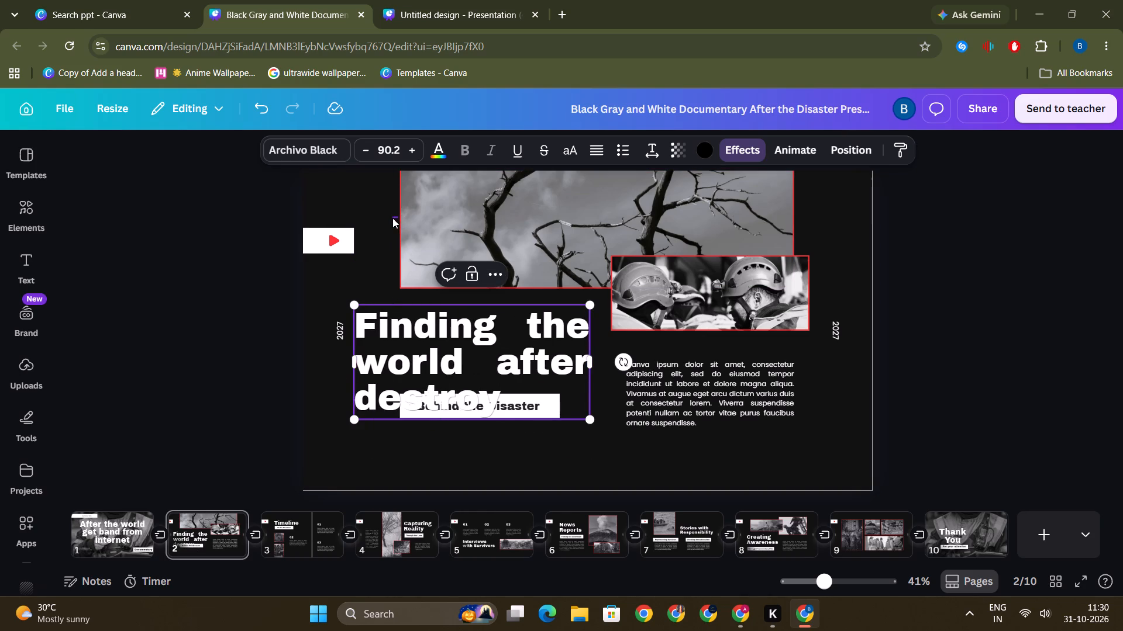
# Move slide 2's bare-tree photo to the left so its left edge overlaps the white play-icon box.
pyautogui.moveTo(392, 218); pyautogui.dragTo(391, 219)
pyautogui.moveTo(481, 216); pyautogui.dragTo(423, 223)
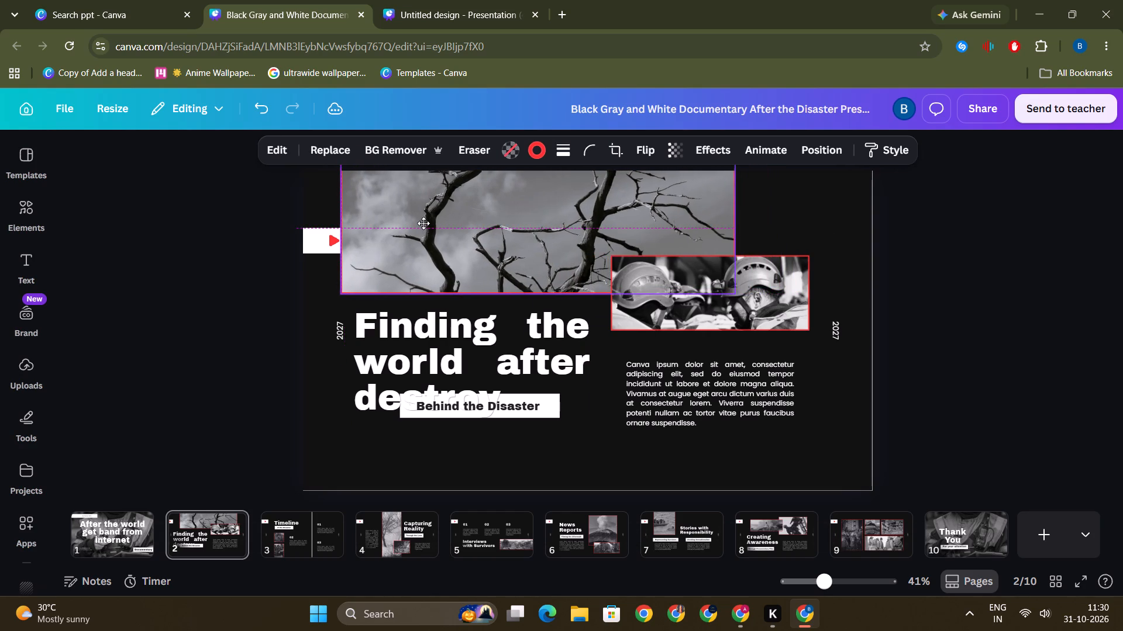
pyautogui.moveTo(423, 223); pyautogui.dragTo(425, 227)
pyautogui.click(994, 286)
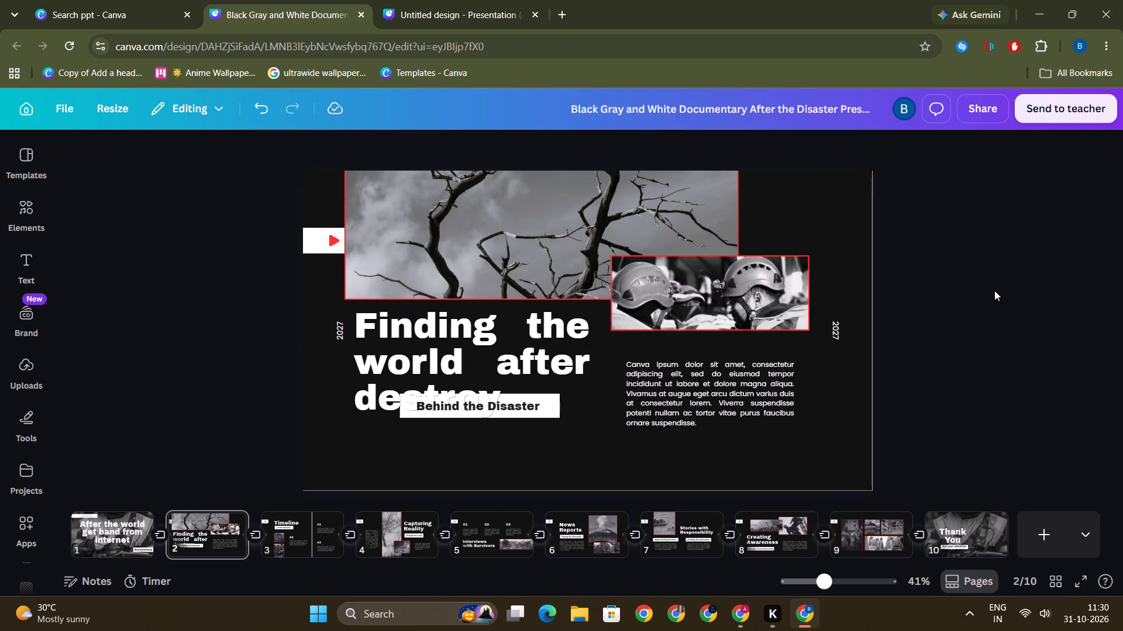
# Place the "Finding the world after destroy" heading just below the tree photo and the "Behind the Disaster" label clear beneath the heading.
pyautogui.moveTo(539, 427); pyautogui.dragTo(532, 414)
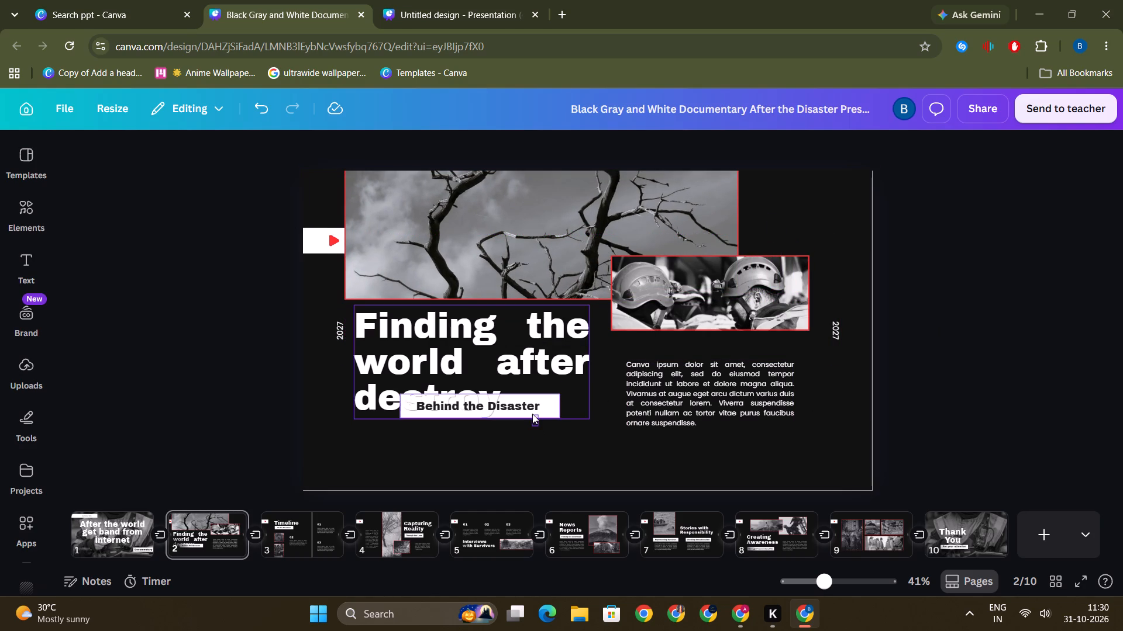
pyautogui.moveTo(532, 414); pyautogui.dragTo(533, 410)
pyautogui.moveTo(554, 403); pyautogui.dragTo(559, 425)
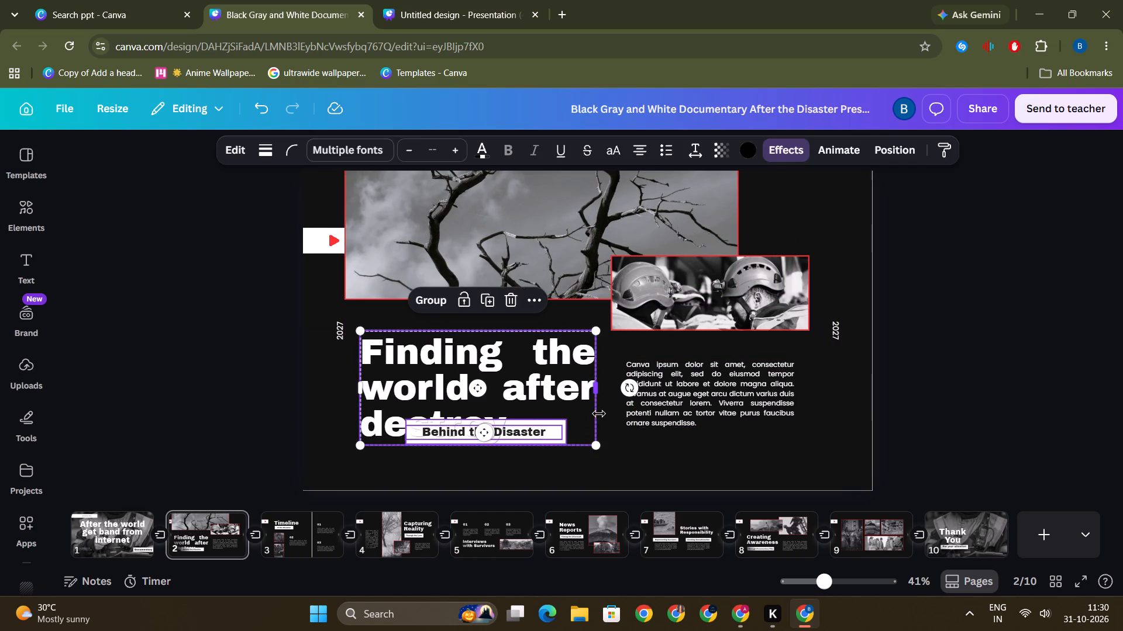
pyautogui.moveTo(587, 415); pyautogui.dragTo(584, 407)
pyautogui.click(992, 331)
pyautogui.click(590, 383)
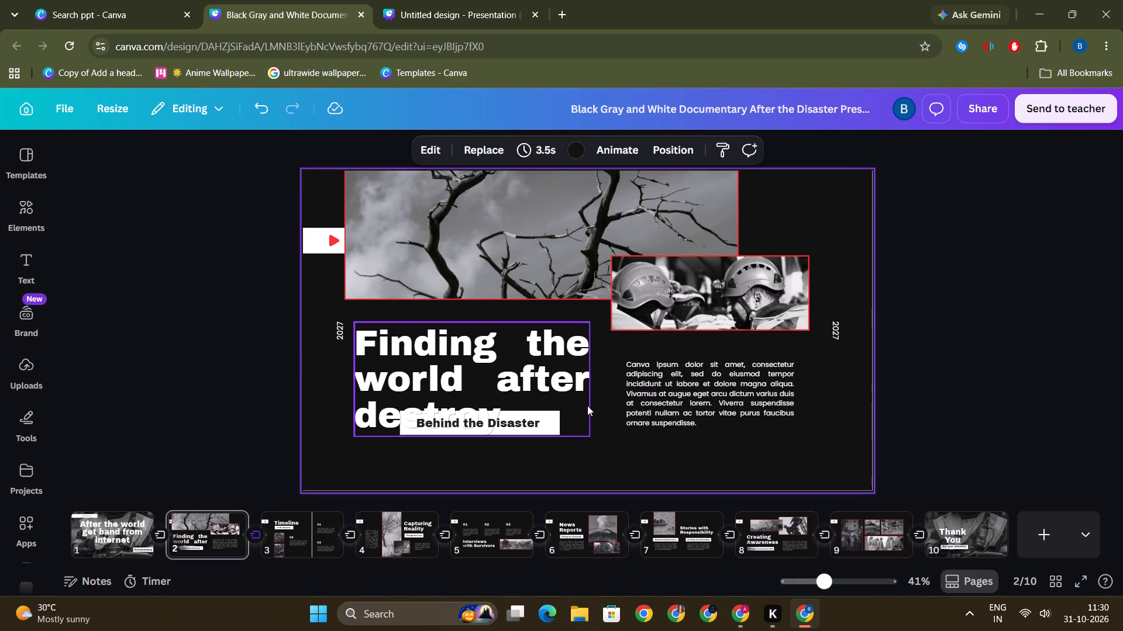
pyautogui.moveTo(583, 404); pyautogui.dragTo(578, 351)
pyautogui.moveTo(571, 438); pyautogui.dragTo(519, 422)
pyautogui.moveTo(531, 422); pyautogui.dragTo(535, 457)
pyautogui.moveTo(523, 342); pyautogui.dragTo(525, 379)
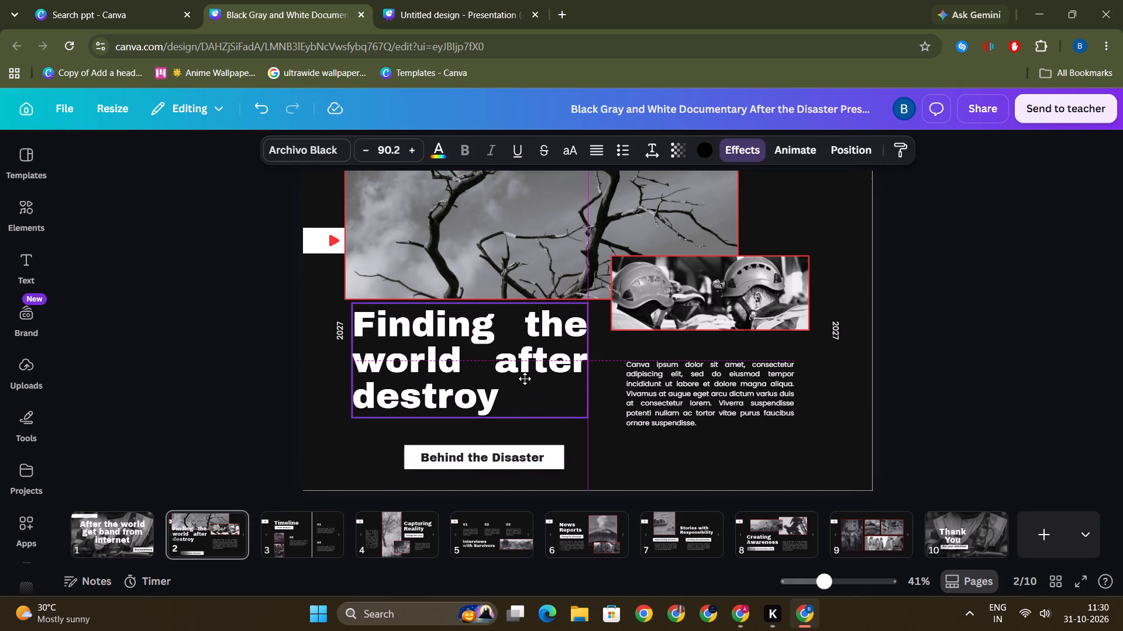
pyautogui.moveTo(525, 379); pyautogui.dragTo(523, 379)
pyautogui.click(1060, 315)
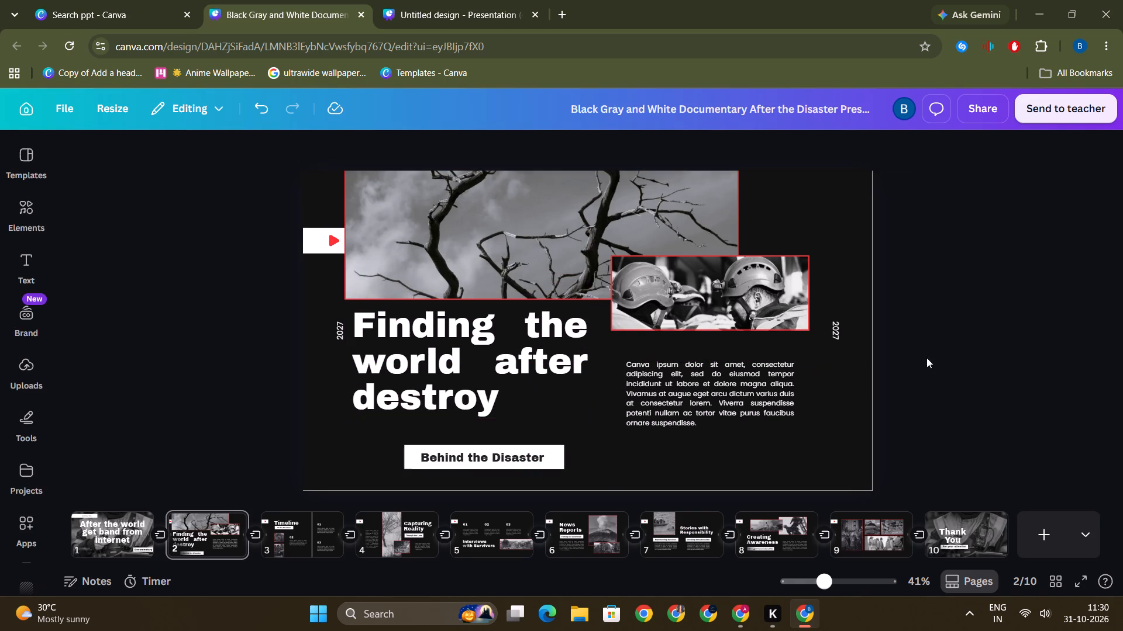
# Move the "Behind the Disaster" text and its white box together to slide 2's left edge, just under the heading.
pyautogui.moveTo(572, 460); pyautogui.dragTo(501, 456)
pyautogui.moveTo(516, 460); pyautogui.dragTo(469, 449)
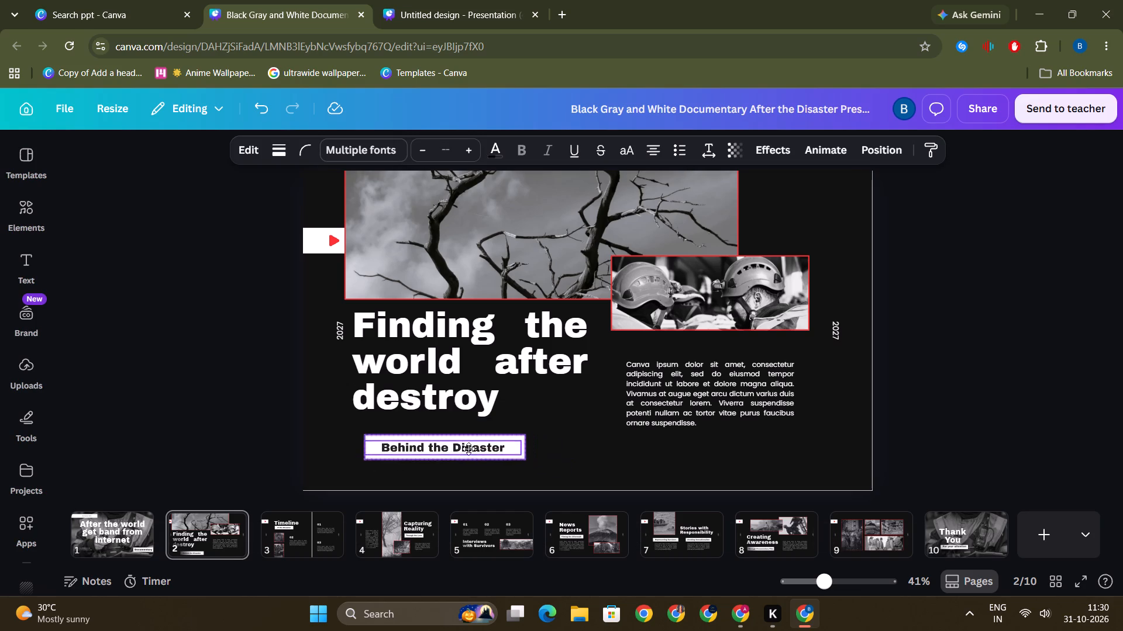
pyautogui.moveTo(469, 449); pyautogui.dragTo(412, 443)
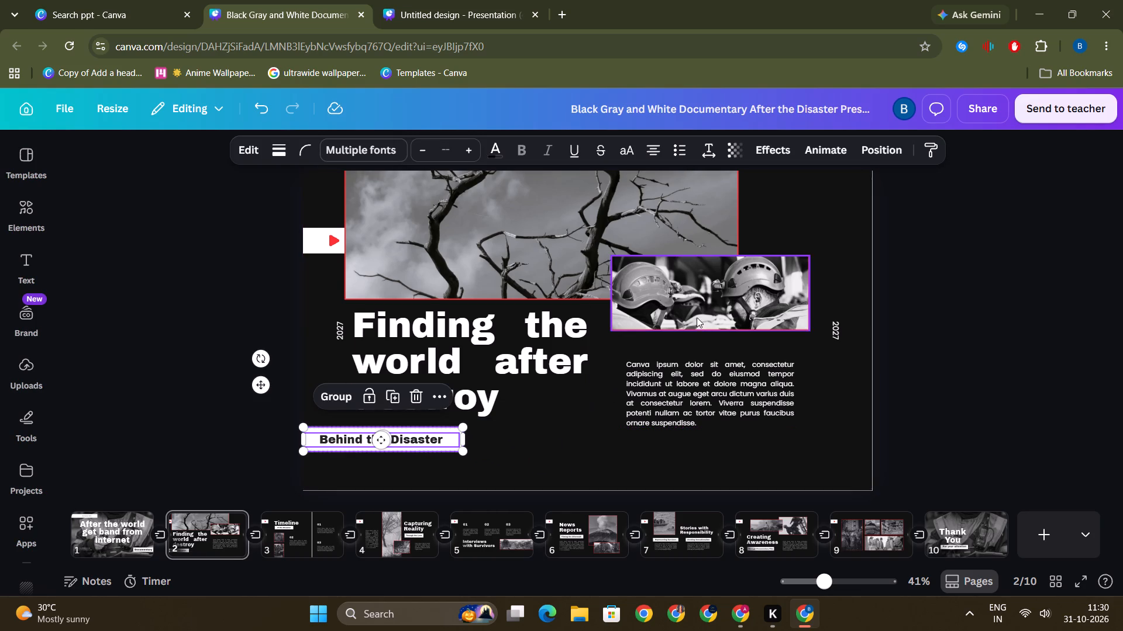
# Replace slide 2's placeholder paragraph with the opening "The World know as the peacefull living life form but".
pyautogui.click(685, 390)
pyautogui.doubleClick(716, 389)
pyautogui.press('BackSpace')
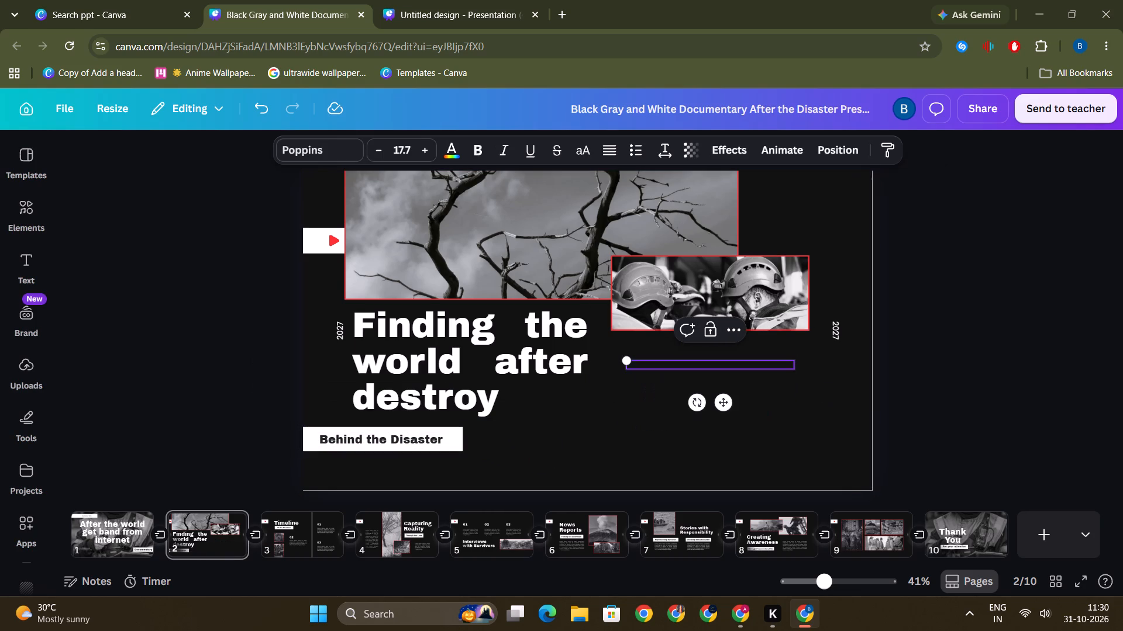
pyautogui.press('t')
pyautogui.press('t')
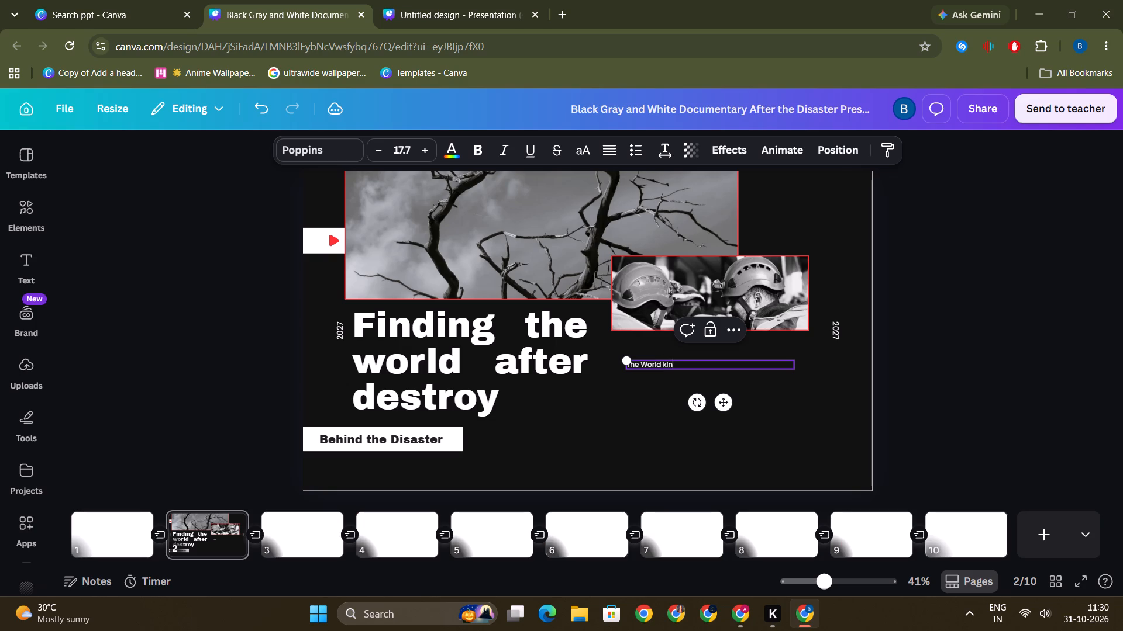
pyautogui.press('BackSpace')
pyautogui.press('BackSpace')
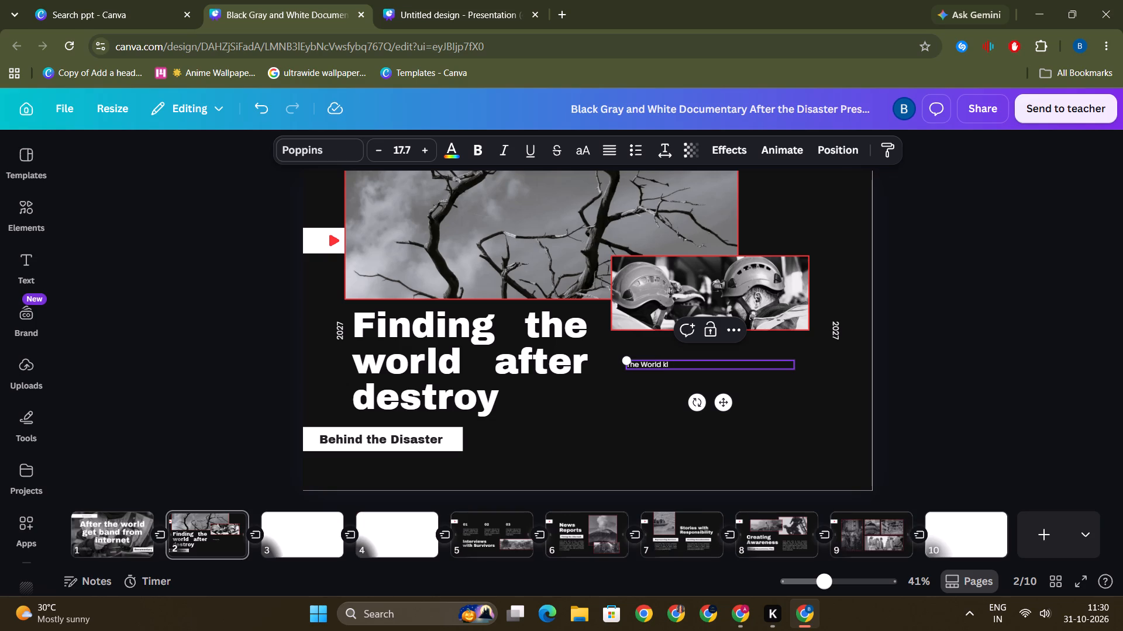
pyautogui.press('BackSpace')
pyautogui.write('now')
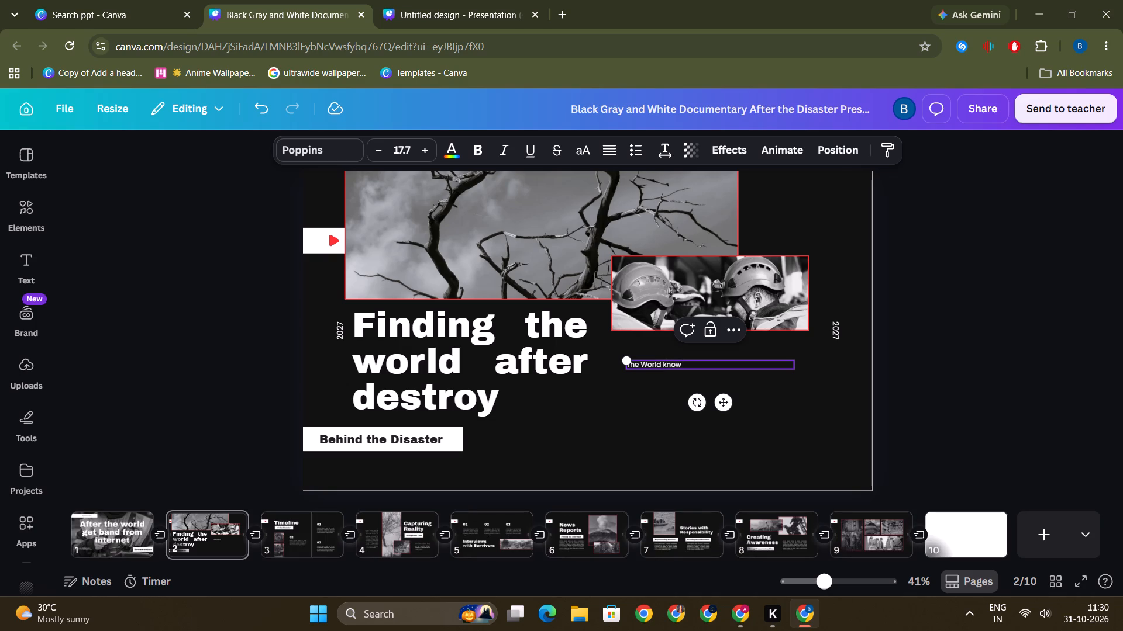
pyautogui.press('space')
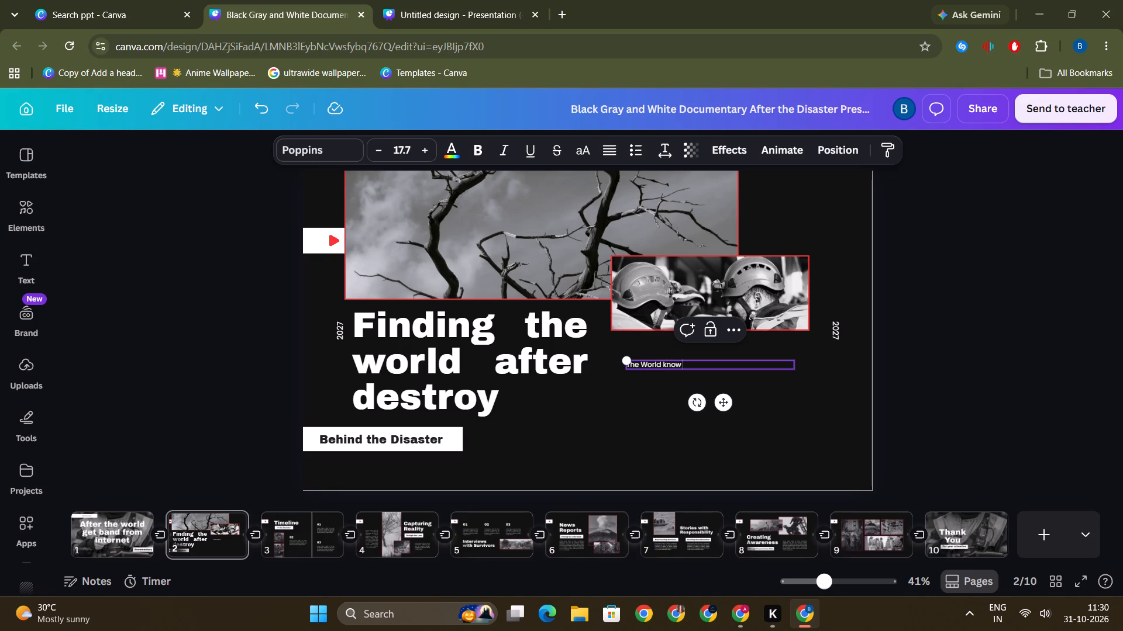
pyautogui.write('as the peacefull lin')
pyautogui.press('BackSpace')
pyautogui.write('ving')
pyautogui.press('space')
pyautogui.write('lif')
pyautogui.press('space')
pyautogui.press('BackSpace')
pyautogui.write('e form but')
# Continue the slide 2 paragraph with "once upon a time there was a".
pyautogui.press('space')
pyautogui.write('once')
pyautogui.press('space')
pyautogui.write('upom')
pyautogui.press('space')
pyautogui.press('BackSpace')
pyautogui.press('BackSpace')
pyautogui.write('n a time there was as')
pyautogui.press('space')
pyautogui.press('BackSpace')
pyautogui.press('BackSpace')
pyautogui.press('space')
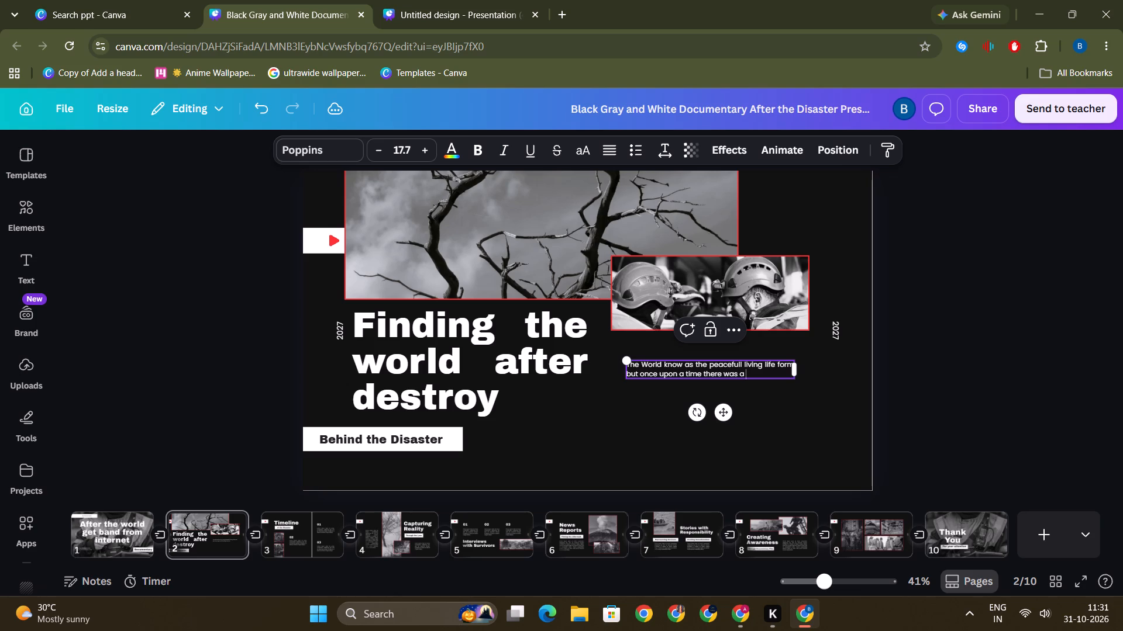
# Continue the paragraph with "person who wants to learn how to control the world".
pyautogui.write('person woh w')
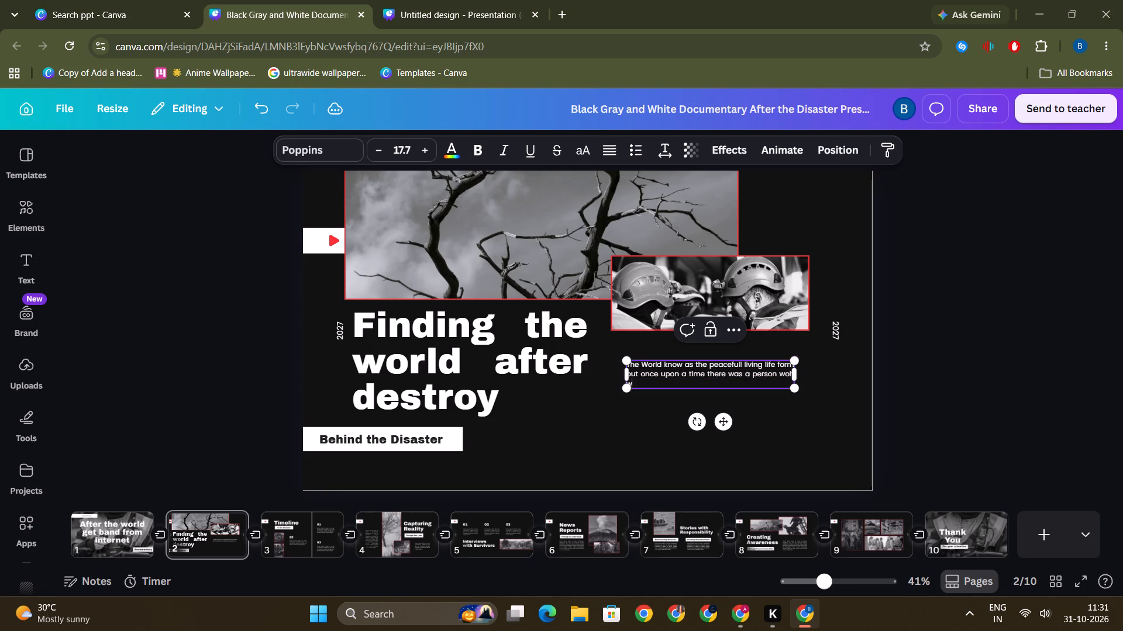
pyautogui.press('BackSpace')
pyautogui.press('BackSpace')
pyautogui.press('BackSpace')
pyautogui.press('BackSpace')
pyautogui.write('ho wants to lear')
pyautogui.write('n how to contril t')
pyautogui.press('BackSpace')
pyautogui.press('BackSpace')
pyautogui.press('BackSpace')
pyautogui.press('BackSpace')
pyautogui.write('ol the wol')
pyautogui.press('BackSpace')
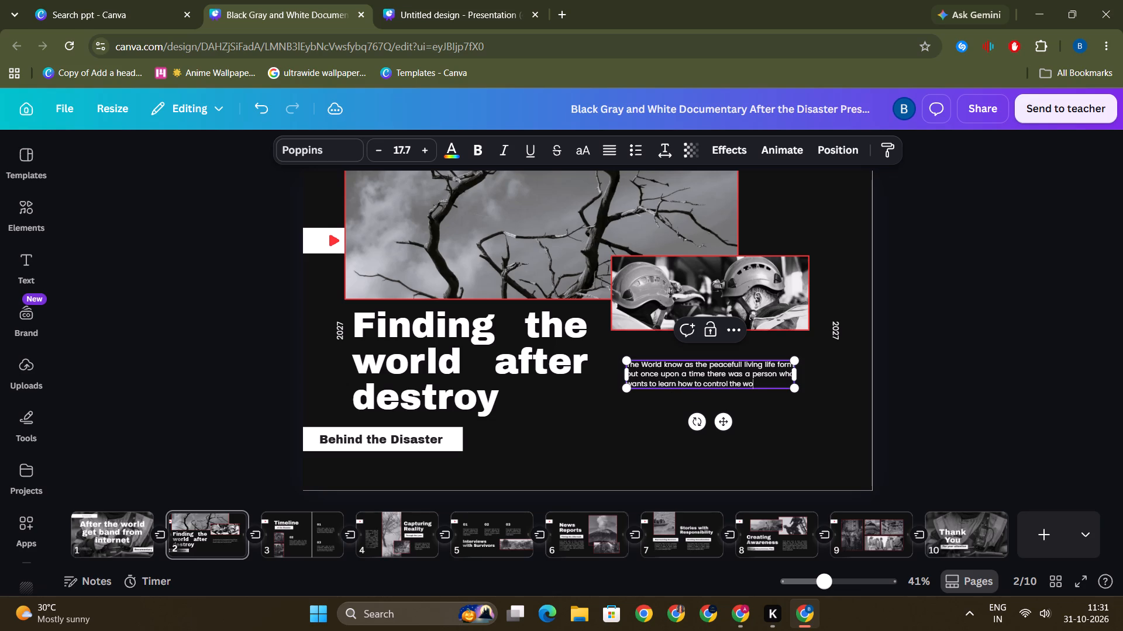
pyautogui.write('rld')
pyautogui.press('space')
# Continue the paragraph with "then he created the internet that make people easy to learn".
pyautogui.write('then he created the')
pyautogui.press('space')
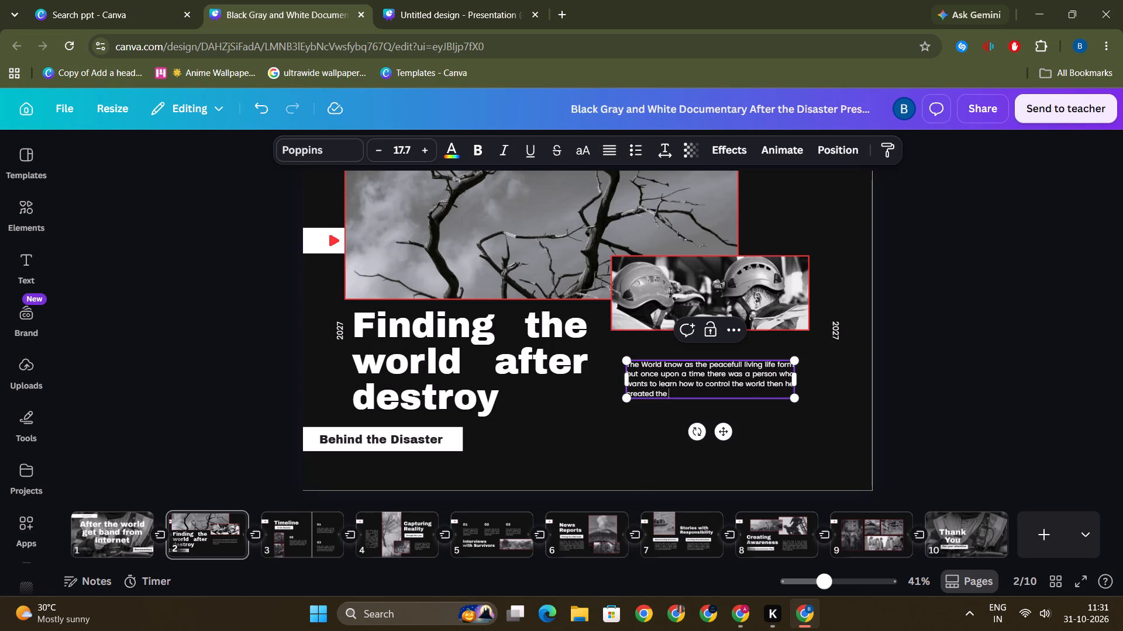
pyautogui.write('internet that make peo[p;')
pyautogui.press('BackSpace')
pyautogui.press('BackSpace')
pyautogui.press('BackSpace')
pyautogui.press('[')
pyautogui.press('Insert')
pyautogui.press('p')
pyautogui.press('Insert')
pyautogui.press('BackSpace')
pyautogui.press('BackSpace')
pyautogui.write('ple east')
pyautogui.press('space')
pyautogui.press('BackSpace')
pyautogui.press('BackSpace')
pyautogui.write('y to learn')
pyautogui.press('space')
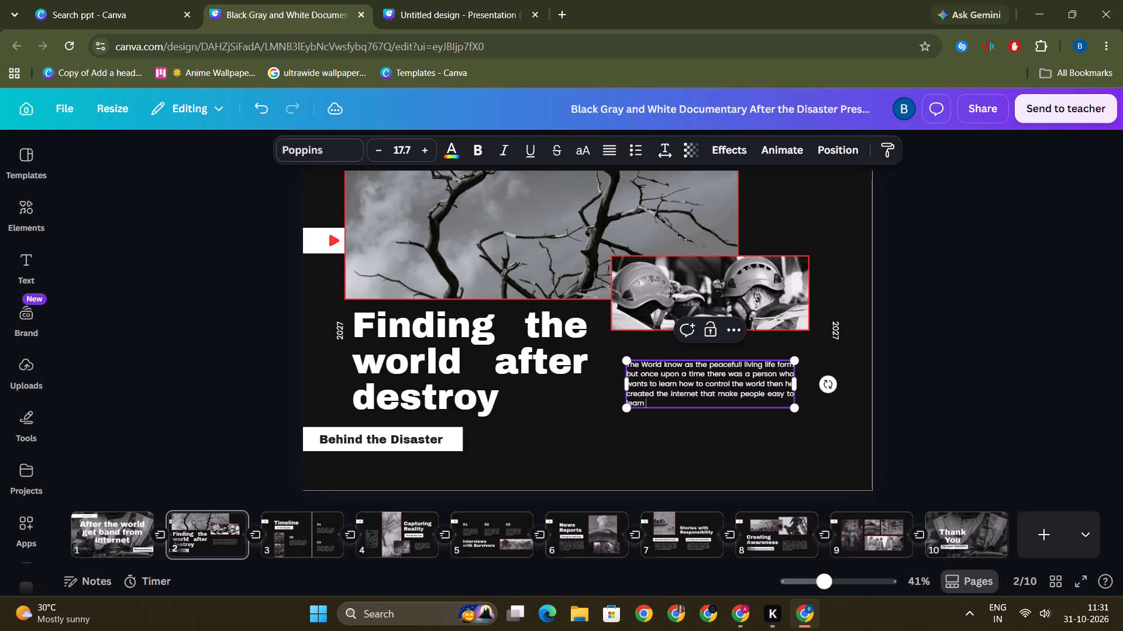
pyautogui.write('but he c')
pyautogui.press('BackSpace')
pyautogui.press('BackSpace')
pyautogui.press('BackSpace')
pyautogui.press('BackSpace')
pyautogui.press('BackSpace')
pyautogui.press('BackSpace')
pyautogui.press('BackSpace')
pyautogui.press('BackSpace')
# Continue the paragraph with "easy to call anyone with video call and found the information of anything".
pyautogui.write('easy to call anyone with')
pyautogui.press('space')
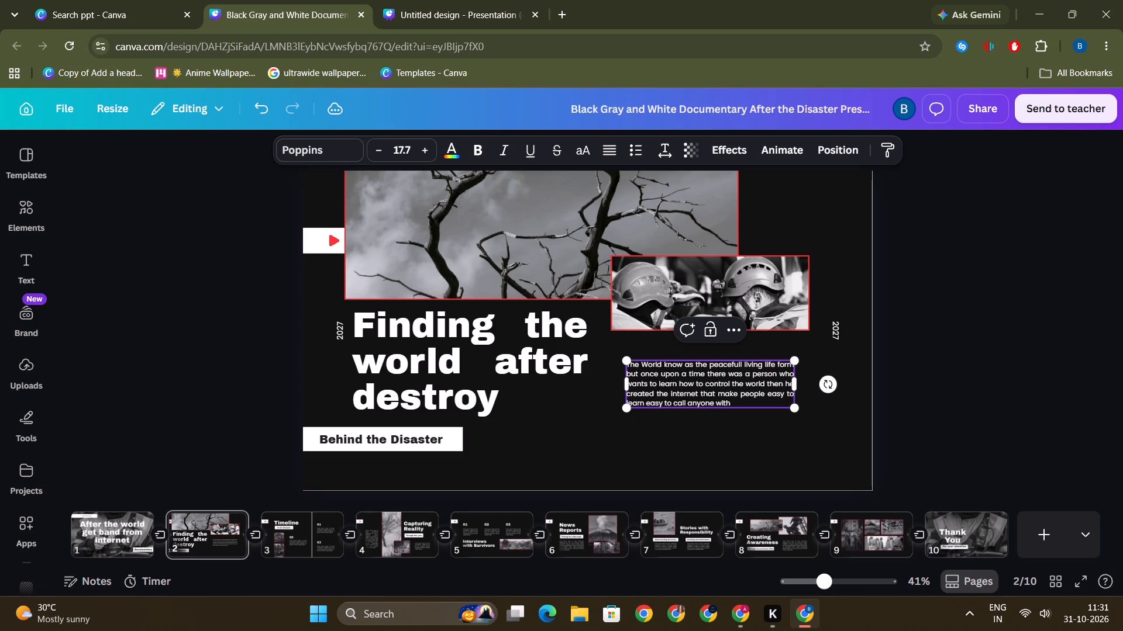
pyautogui.write('video call and')
pyautogui.press('space')
pyautogui.write('found the information of anything')
pyautogui.press('space')
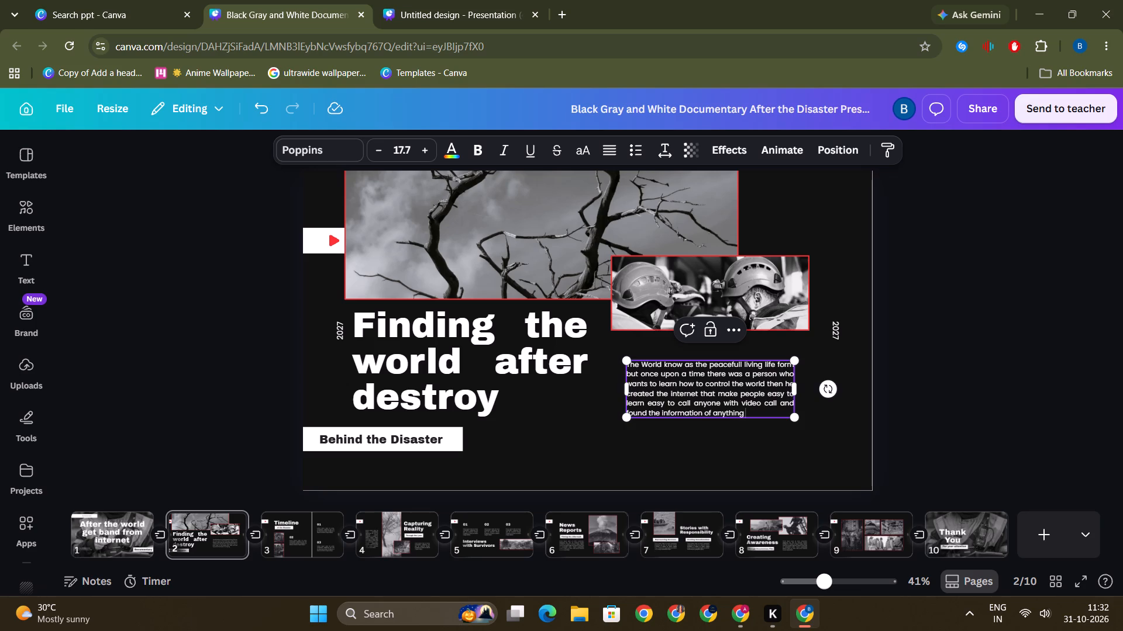
# Continue the paragraph with "but there is form of".
pyautogui.press('b')
pyautogui.write('ut there')
pyautogui.press('space')
pyautogui.write('is')
pyautogui.press('space')
pyautogui.write('for')
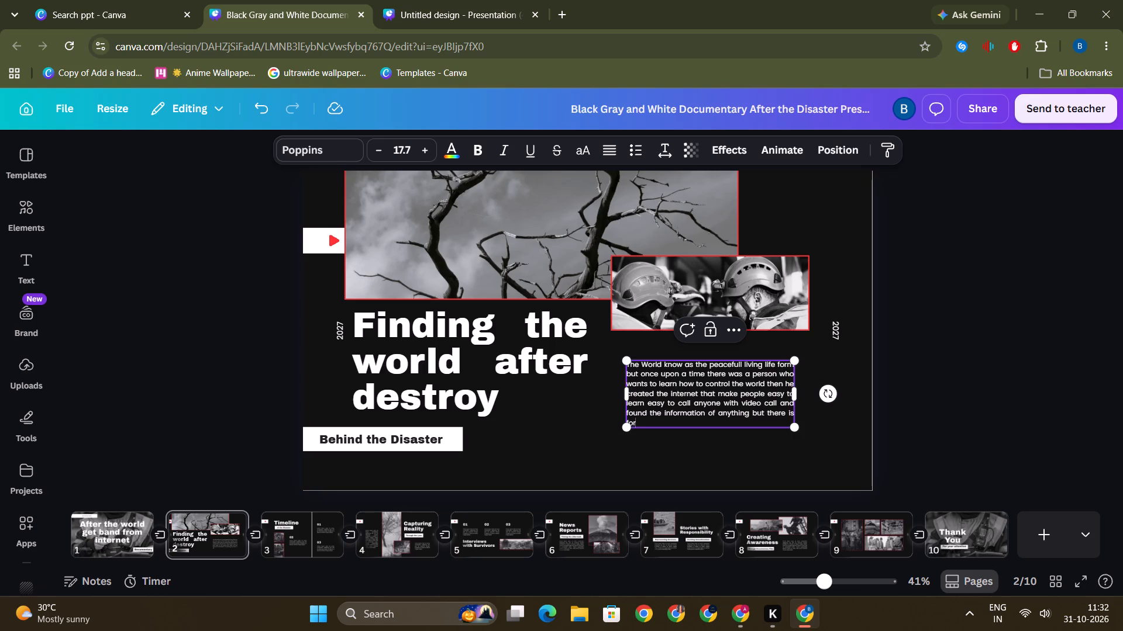
pyautogui.press('BackSpace')
pyautogui.press('BackSpace')
pyautogui.press('BackSpace')
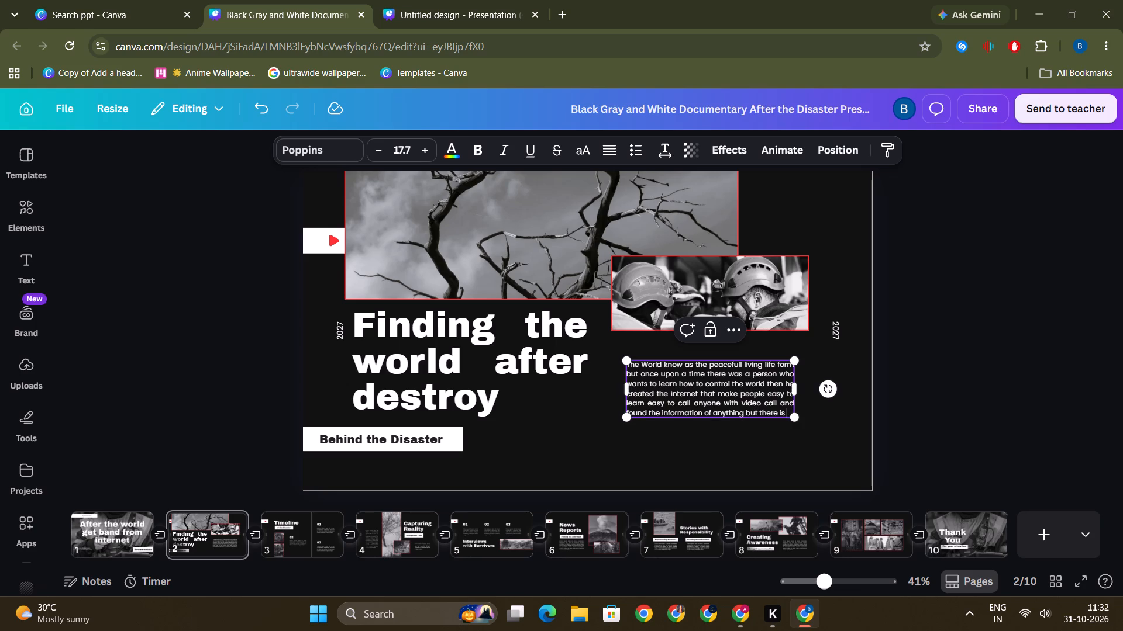
pyautogui.write('form of')
pyautogui.press('space')
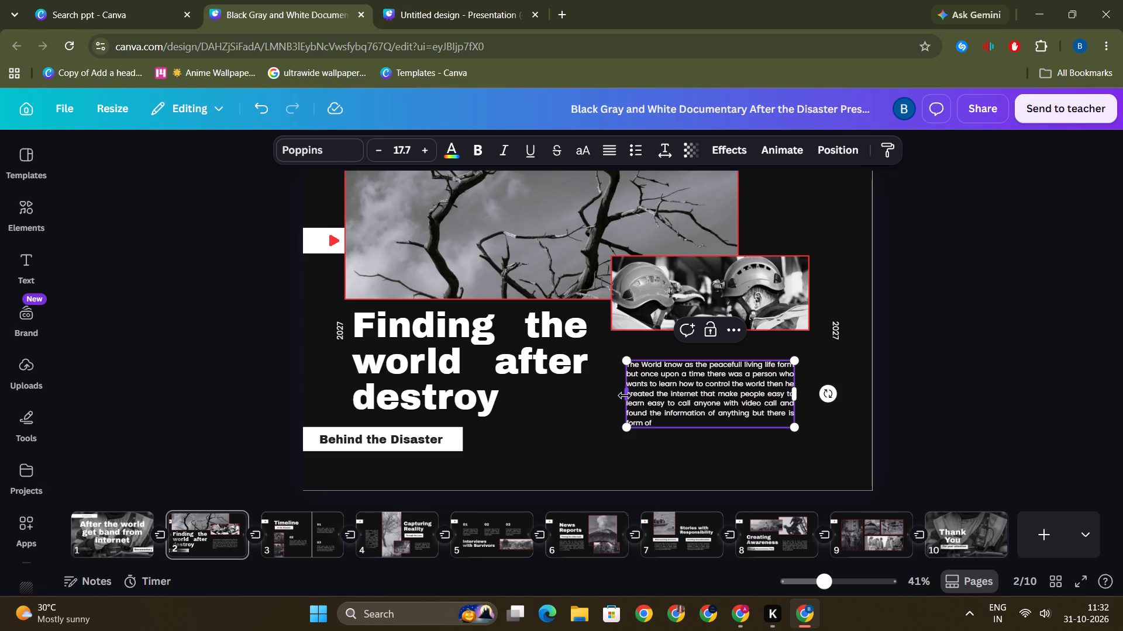
# Widen slide 2's paragraph text box on both sides to match the width of the helmets photo above it.
pyautogui.moveTo(625, 396); pyautogui.dragTo(609, 396)
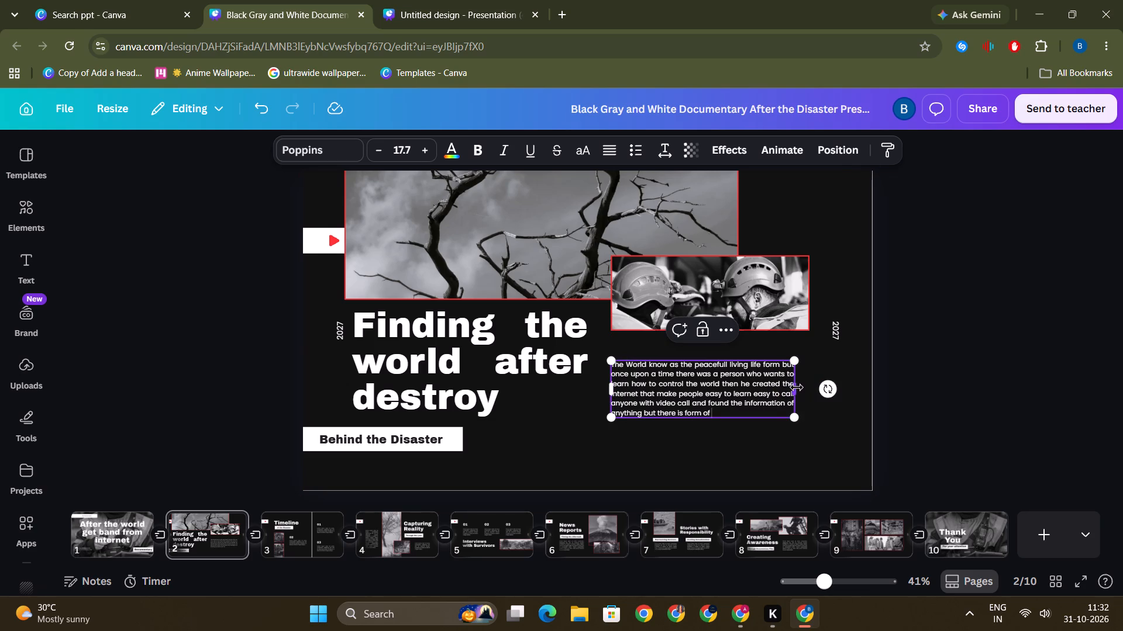
pyautogui.moveTo(797, 387); pyautogui.dragTo(813, 389)
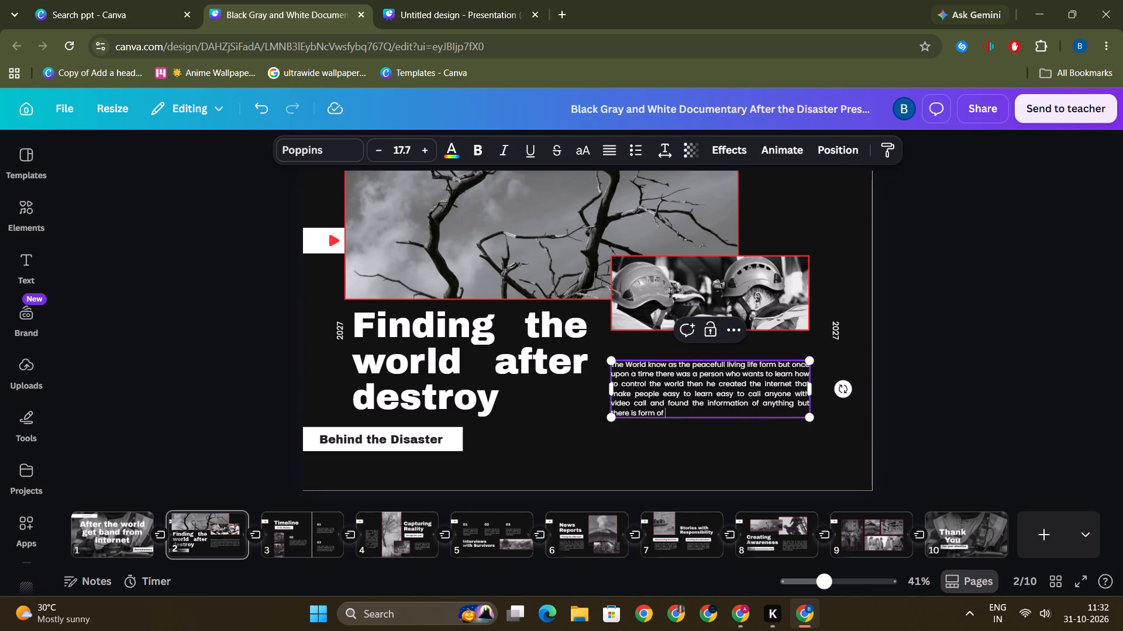
# Continue the paragraph with "control they can check what people doing and".
pyautogui.write('control i')
pyautogui.press('BackSpace')
pyautogui.write('they can check what')
pyautogui.press('space')
pyautogui.write('peopl,e')
pyautogui.press('BackSpace')
pyautogui.press('BackSpace')
pyautogui.write('e doing and what they are doun')
pyautogui.press('BackSpace')
pyautogui.press('BackSpace')
pyautogui.press('BackSpace')
pyautogui.press('BackSpace')
pyautogui.press('BackSpace')
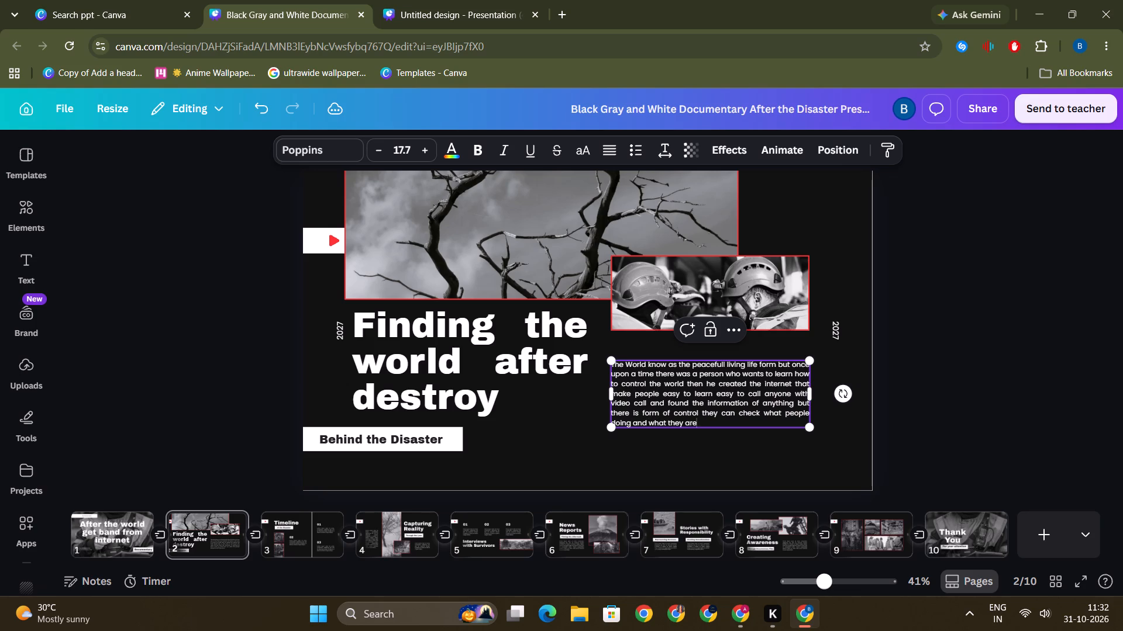
pyautogui.press('BackSpace')
pyautogui.press('BackSpace')
pyautogui.press('BackSpace')
pyautogui.press('BackSpace')
pyautogui.press('BackSpace')
pyautogui.press('BackSpace')
pyautogui.press('BackSpace')
pyautogui.press('BackSpace')
pyautogui.press('BackSpace')
pyautogui.press('BackSpace')
pyautogui.press('BackSpace')
pyautogui.press('BackSpace')
pyautogui.press('BackSpace')
# Continue slide 2's paragraph with "where they are they know everything".
pyautogui.write('where they are they knwoe')
pyautogui.press('space')
pyautogui.press('BackSpace')
pyautogui.press('BackSpace')
pyautogui.press('BackSpace')
pyautogui.press('BackSpace')
pyautogui.write('oe')
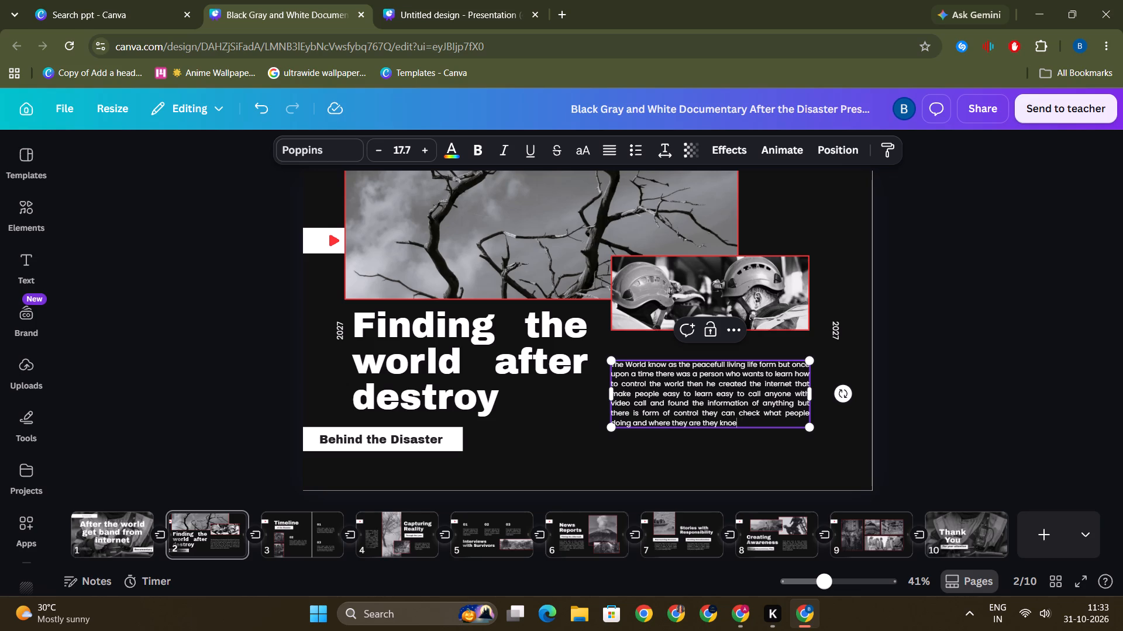
pyautogui.press('BackSpace')
pyautogui.write('w evert')
pyautogui.press('BackSpace')
pyautogui.write('ything')
pyautogui.press('space')
# Continue the paragraph with "then time to time people get".
pyautogui.write('then time to time [ep[')
pyautogui.press('BackSpace')
pyautogui.press('BackSpace')
pyautogui.press('BackSpace')
pyautogui.press('BackSpace')
pyautogui.write('peop,e')
pyautogui.press('BackSpace')
pyautogui.press('BackSpace')
pyautogui.write('lk')
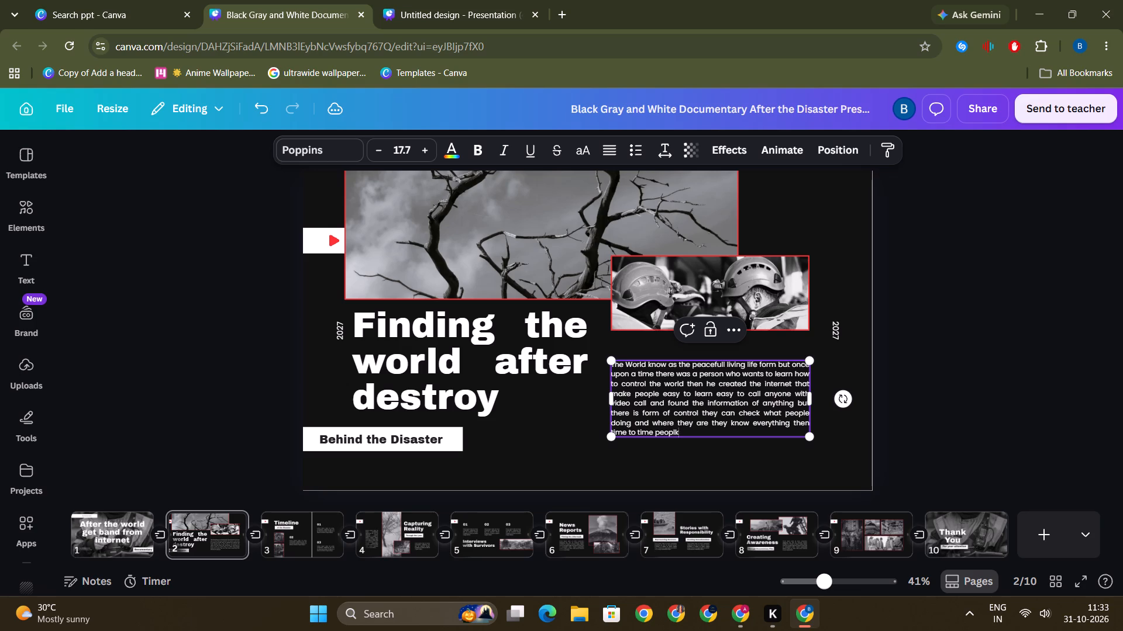
pyautogui.press('BackSpace')
pyautogui.press('BackSpace')
pyautogui.write('le get')
pyautogui.press('space')
# Continue the paragraph with "involve and spend time on internet and get busy day by day".
pyautogui.write('involve and spend time f')
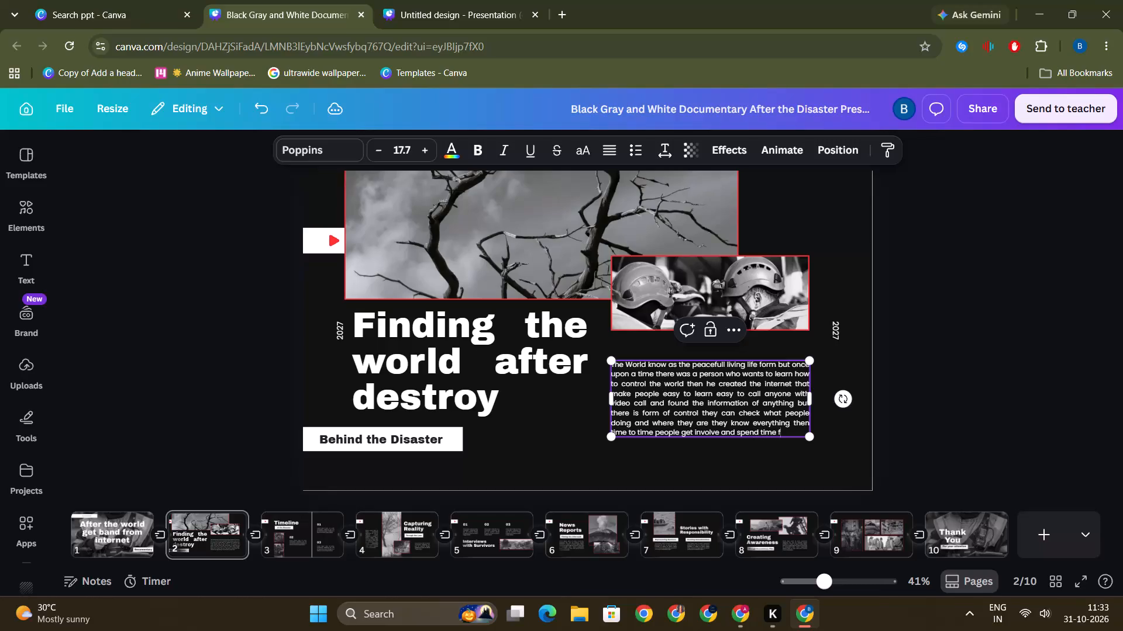
pyautogui.press('BackSpace')
pyautogui.press('i')
pyautogui.press('BackSpace')
pyautogui.write('on internet and get busyd=')
pyautogui.press('BackSpace')
pyautogui.press('BackSpace')
pyautogui.press('space')
pyautogui.write('day by day')
pyautogui.press('space')
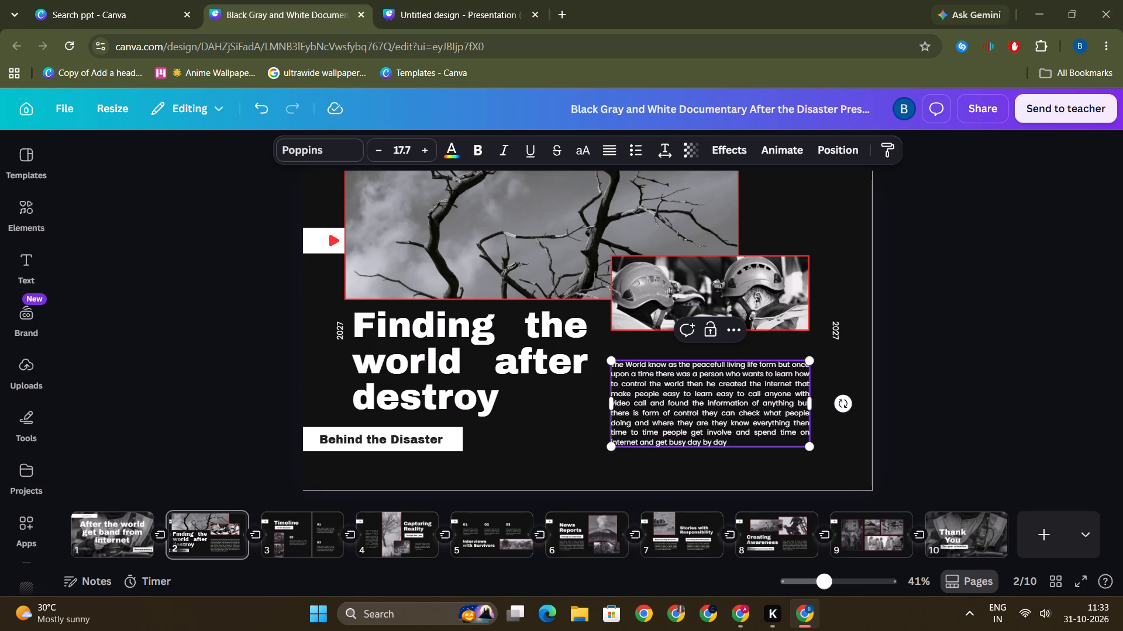
# Continue the paragraph with "they go out less they go gym less".
pyautogui.write('thye')
pyautogui.press('BackSpace')
pyautogui.press('BackSpace')
pyautogui.write('eu')
pyautogui.press('space')
pyautogui.press('BackSpace')
pyautogui.press('BackSpace')
pyautogui.write('y go')
pyautogui.press('space')
pyautogui.write('out less they')
pyautogui.press('space')
pyautogui.write('go gym less')
pyautogui.press('space')
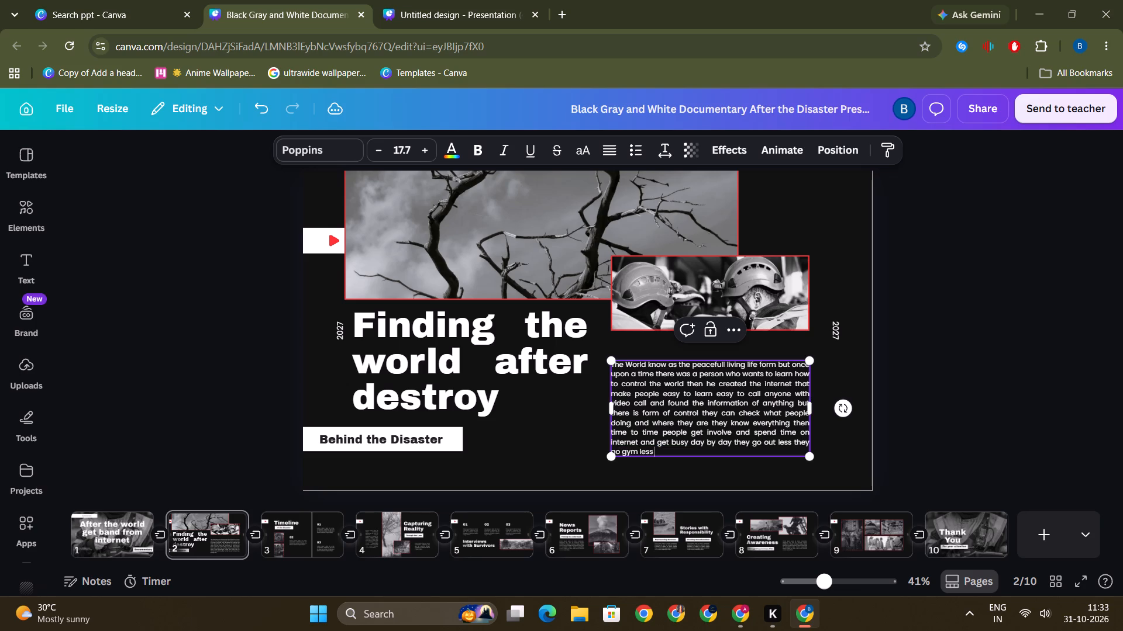
# Finish the paragraph with "like they are spending time in house more then anything".
pyautogui.write('like they are spenif')
pyautogui.press('BackSpace')
pyautogui.press('BackSpace')
pyautogui.write('fing')
pyautogui.press('space')
pyautogui.press('BackSpace')
pyautogui.press('BackSpace')
pyautogui.press('BackSpace')
pyautogui.press('BackSpace')
pyautogui.press('BackSpace')
pyautogui.write('ding ti,e i')
pyautogui.press('BackSpace')
pyautogui.press('BackSpace')
pyautogui.press('BackSpace')
pyautogui.press('BackSpace')
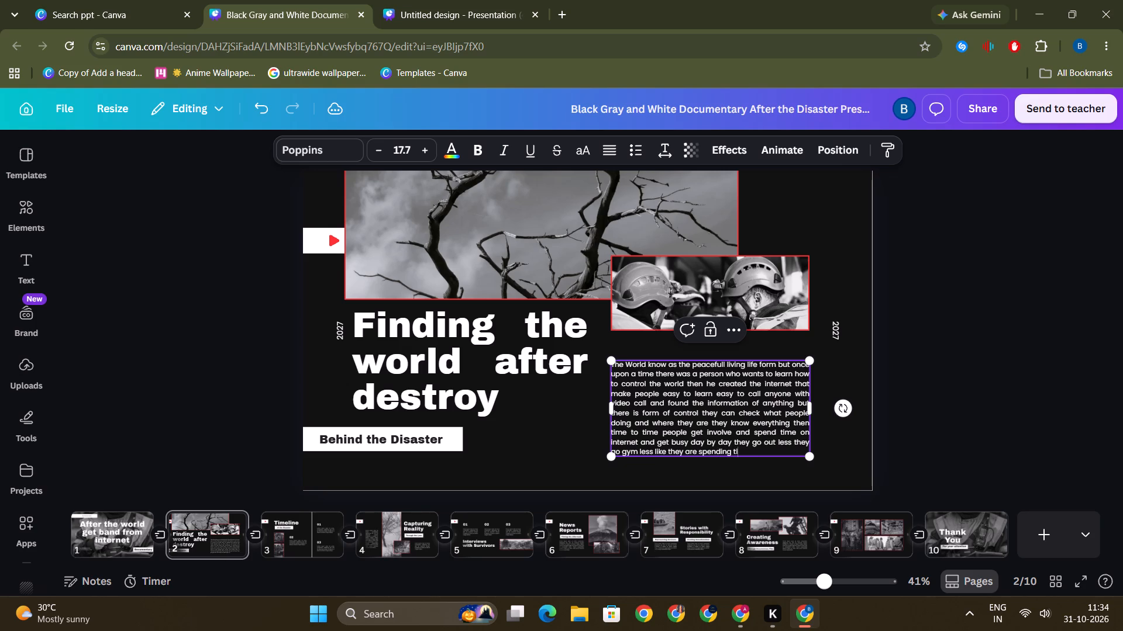
pyautogui.write('me ion ho')
pyautogui.press('BackSpace')
pyautogui.press('BackSpace')
pyautogui.press('BackSpace')
pyautogui.press('BackSpace')
pyautogui.press('BackSpace')
pyautogui.write('n house more then anything')
pyautogui.press('space')
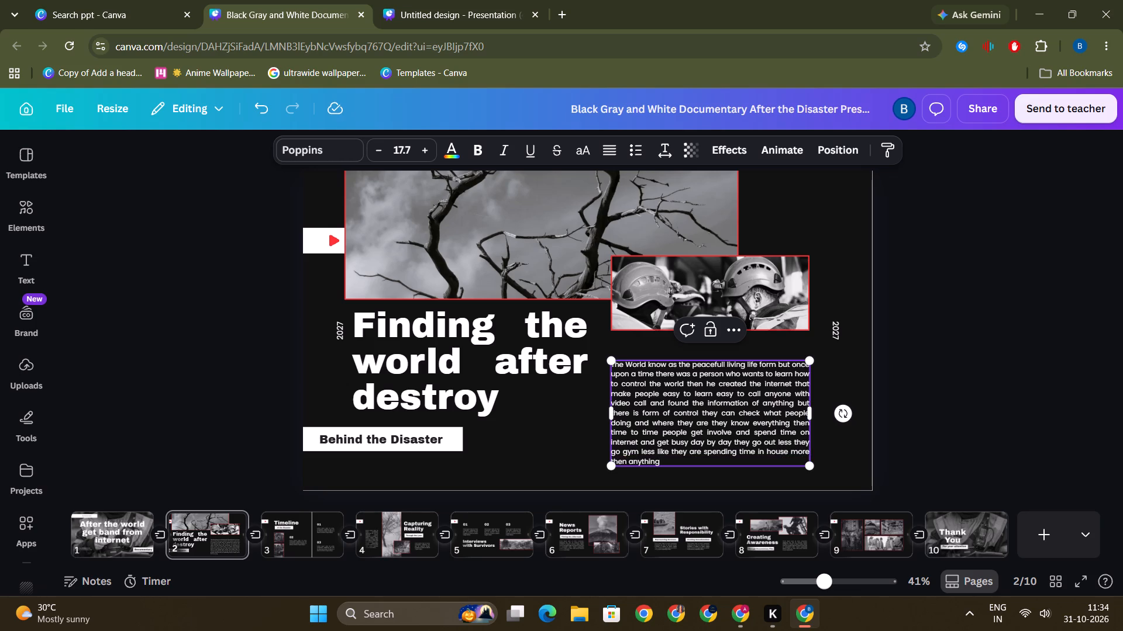
# Increase the paragraph's font size to 20.7.
pyautogui.tripleClick(418, 145)
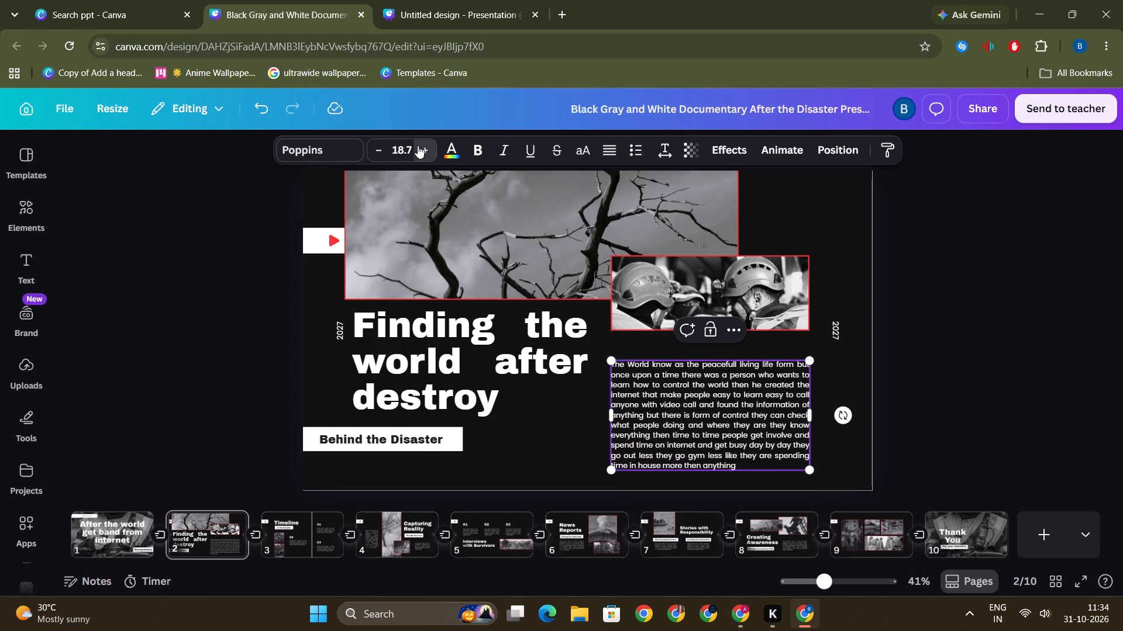
# Widen the paragraph's text box to nearly the slide's right edge and move it slightly up towards the helmets photo.
pyautogui.moveTo(813, 431); pyautogui.dragTo(857, 420)
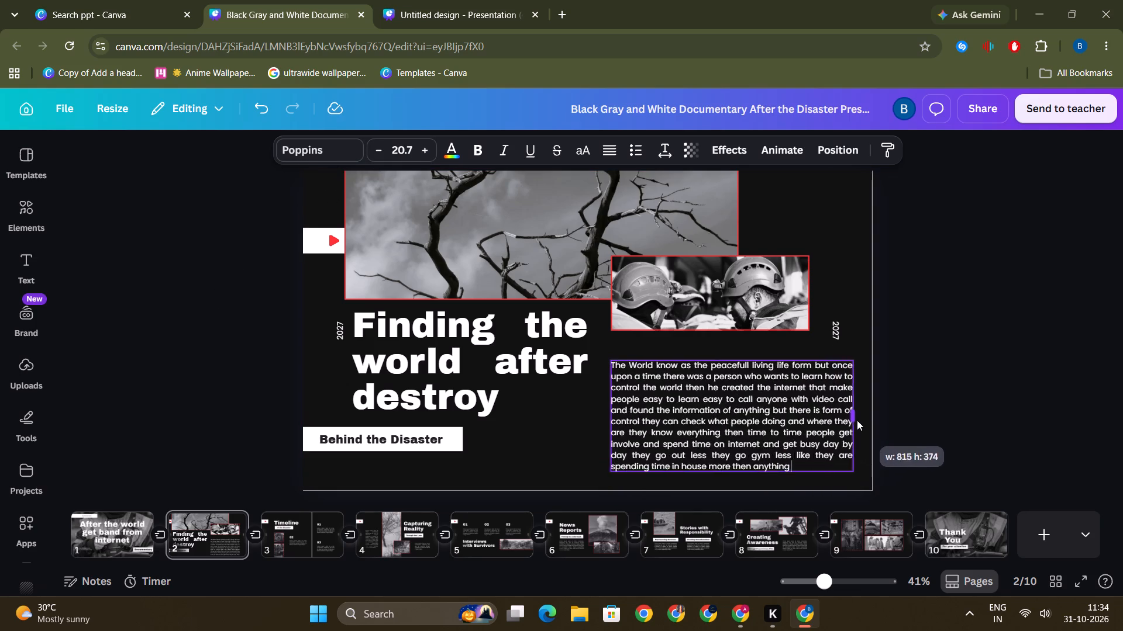
pyautogui.moveTo(857, 420); pyautogui.dragTo(867, 416)
pyautogui.click(994, 327)
pyautogui.moveTo(738, 407); pyautogui.dragTo(736, 394)
# Move the vertical 2027 label beside the helmets photo further right and slightly up, above the paragraph's right end.
pyautogui.moveTo(834, 329); pyautogui.dragTo(838, 308)
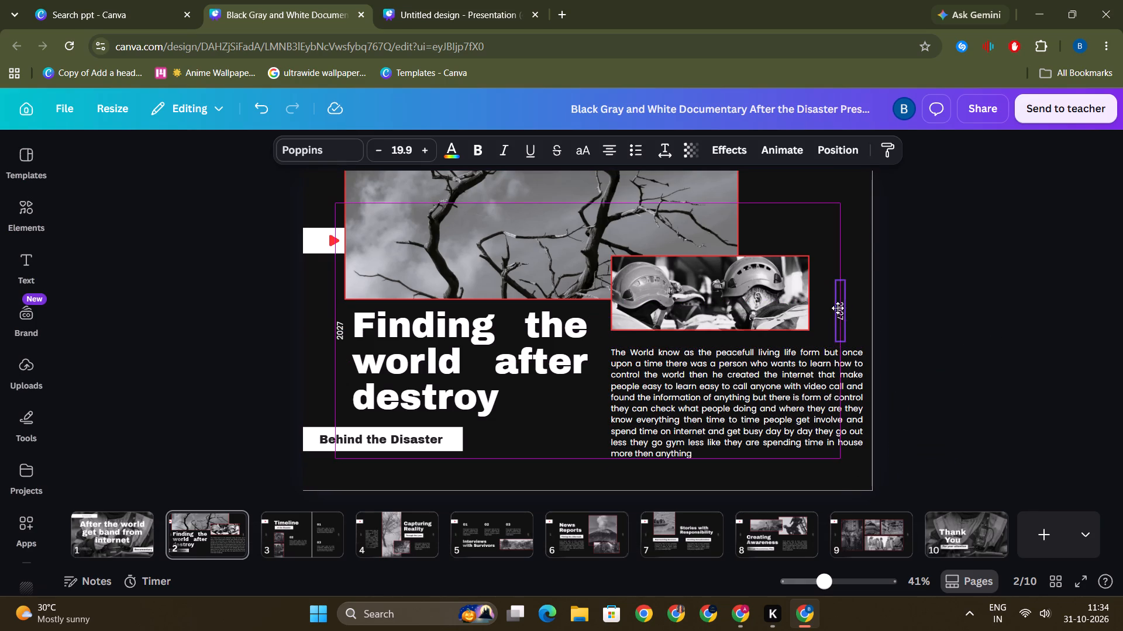
pyautogui.moveTo(838, 308); pyautogui.dragTo(852, 315)
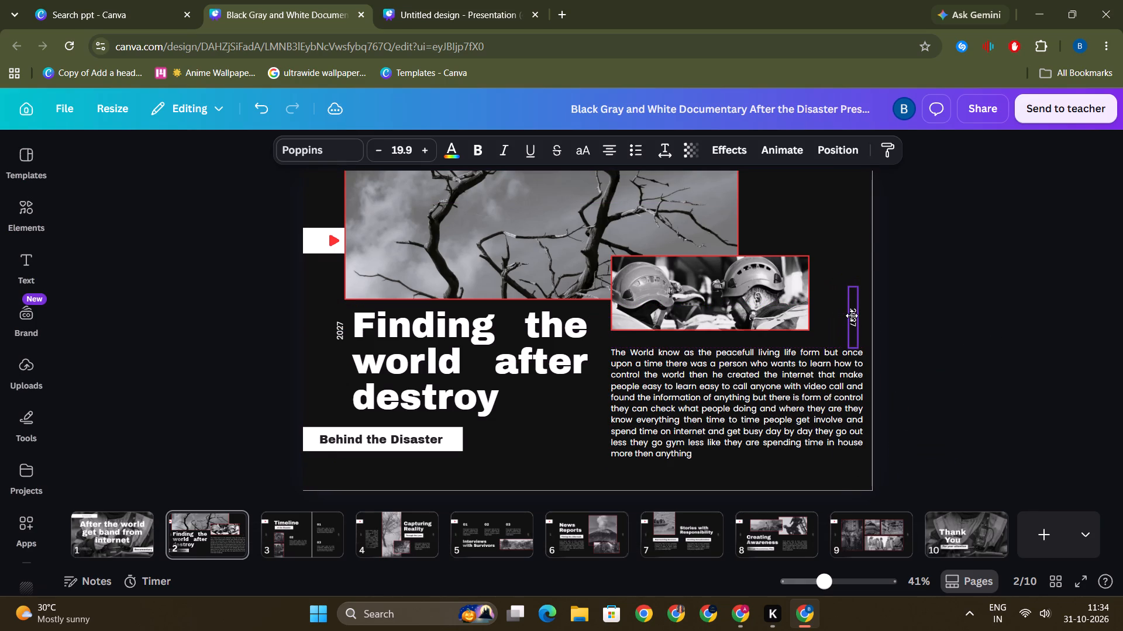
pyautogui.moveTo(852, 315); pyautogui.dragTo(851, 319)
pyautogui.click(1096, 293)
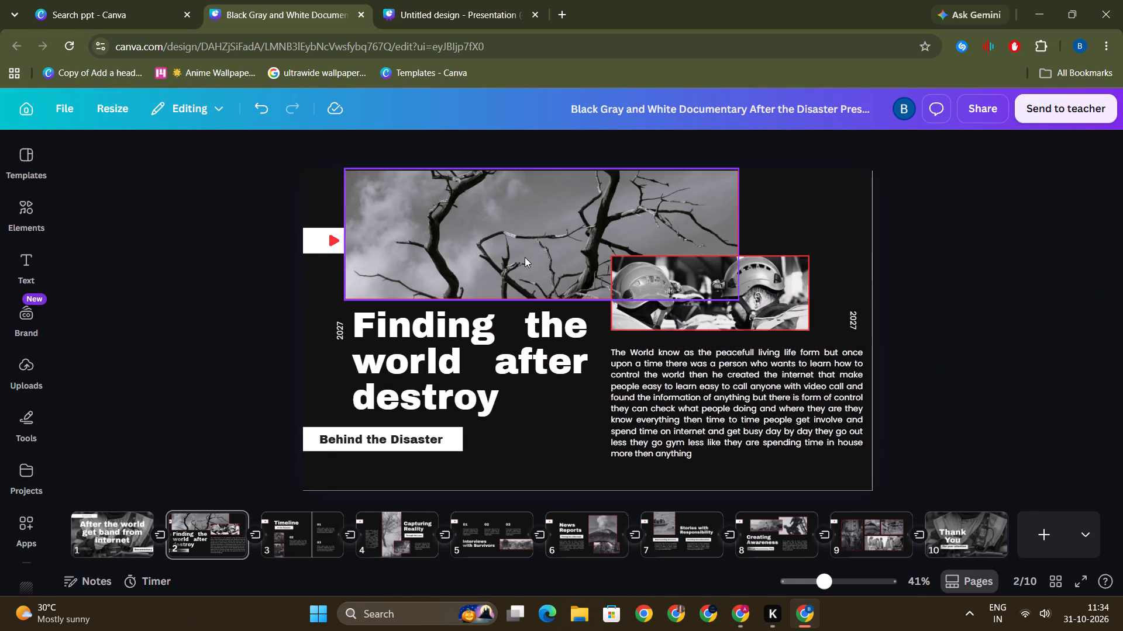
# Search the elements for "internet" and replace slide 2's bare-tree photo with the photo of INTERNET letter tiles.
pyautogui.click(477, 246)
pyautogui.click(34, 236)
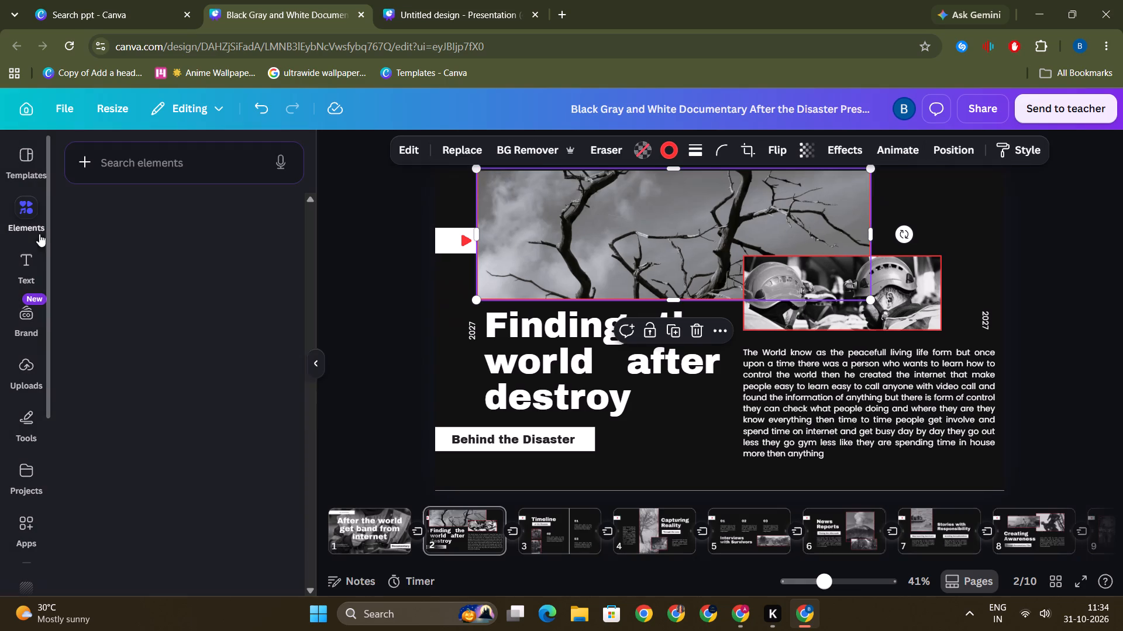
pyautogui.click(175, 169)
pyautogui.write('internet')
pyautogui.press('Return')
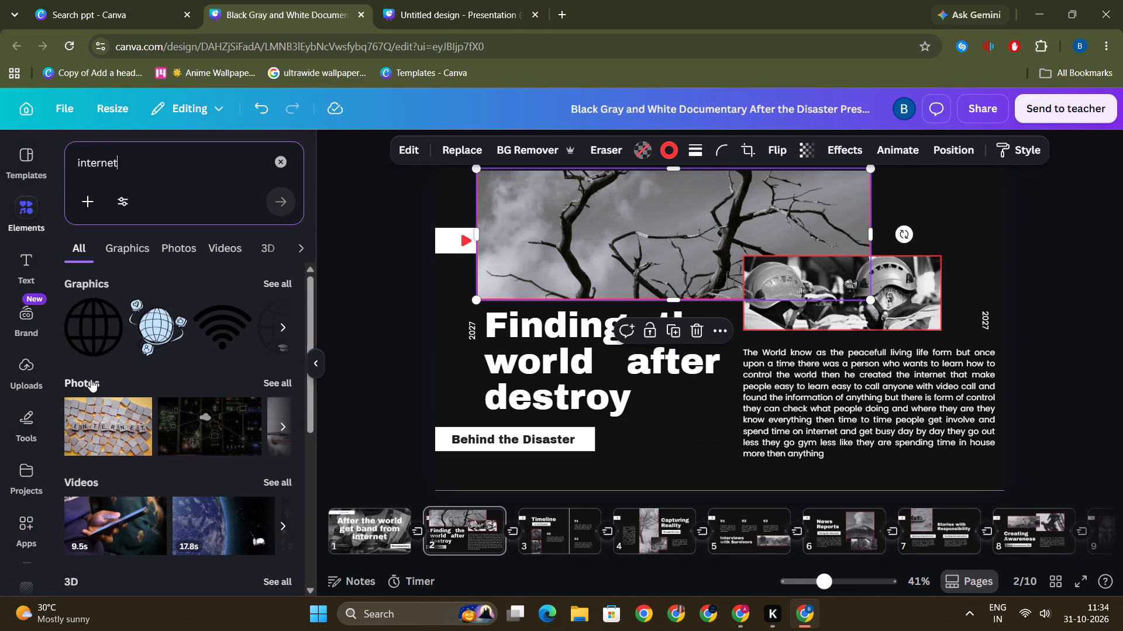
pyautogui.moveTo(106, 431); pyautogui.dragTo(553, 248)
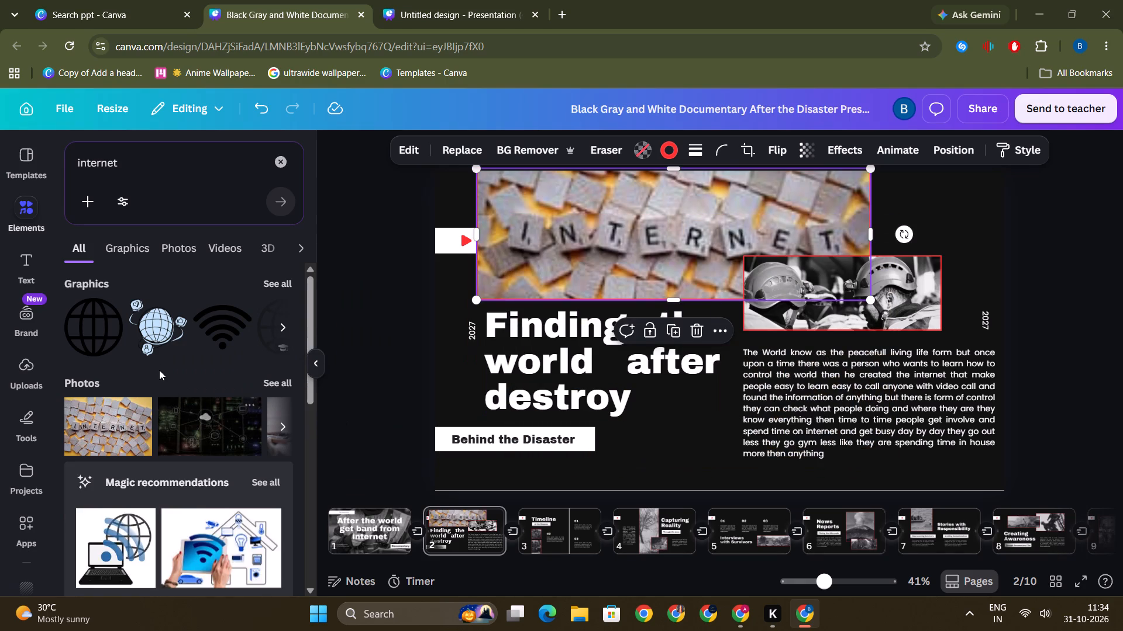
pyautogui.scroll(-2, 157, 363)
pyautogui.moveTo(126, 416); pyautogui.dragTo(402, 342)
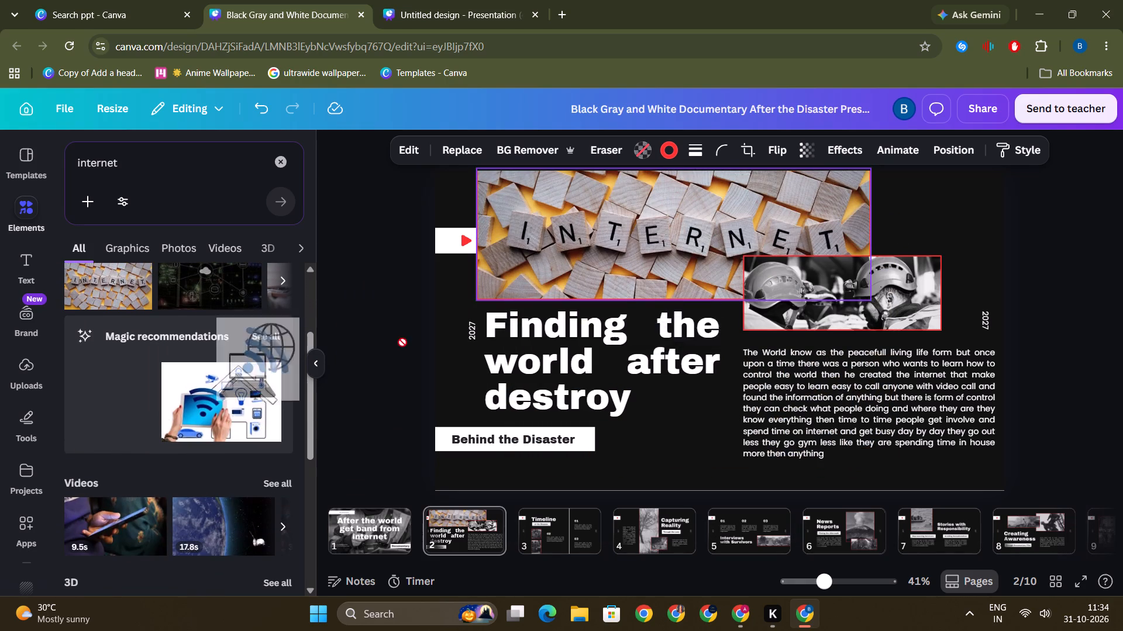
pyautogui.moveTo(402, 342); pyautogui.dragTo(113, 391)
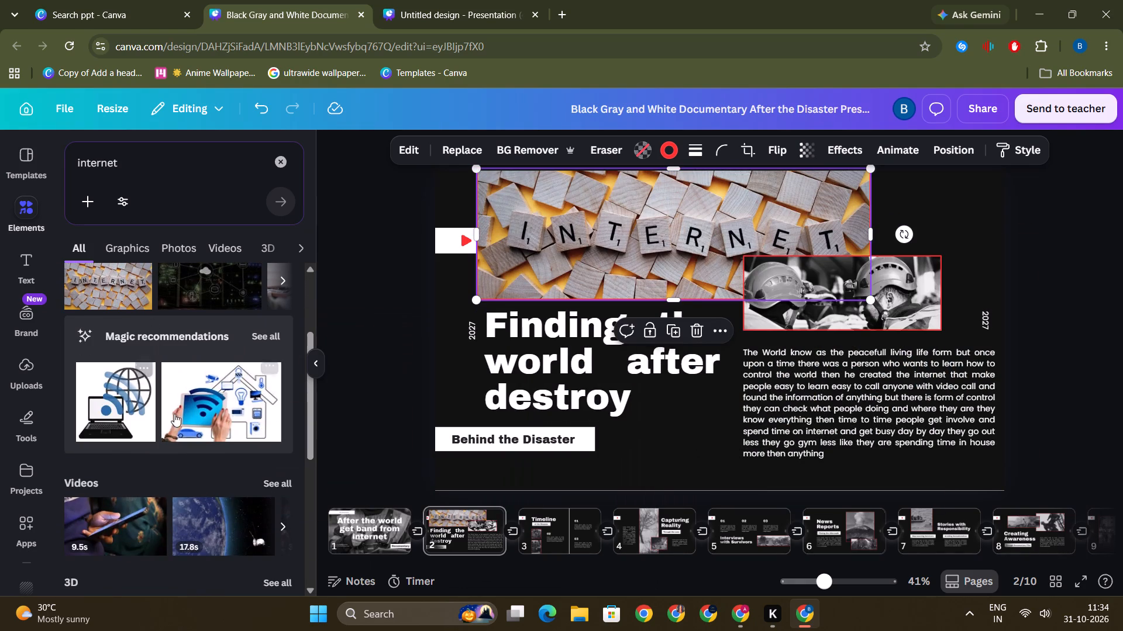
# Replace slide 2's helmets photo with the phone app icons photo from the full internet photo results.
pyautogui.scroll(2, 212, 279)
pyautogui.click(283, 380)
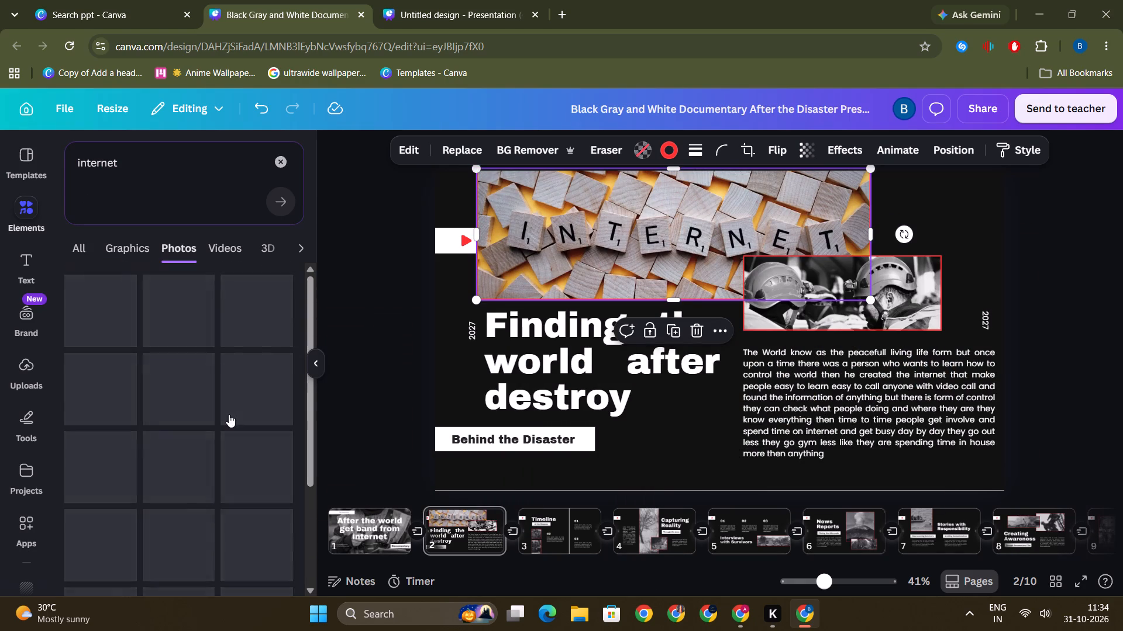
pyautogui.scroll(-4, 215, 450)
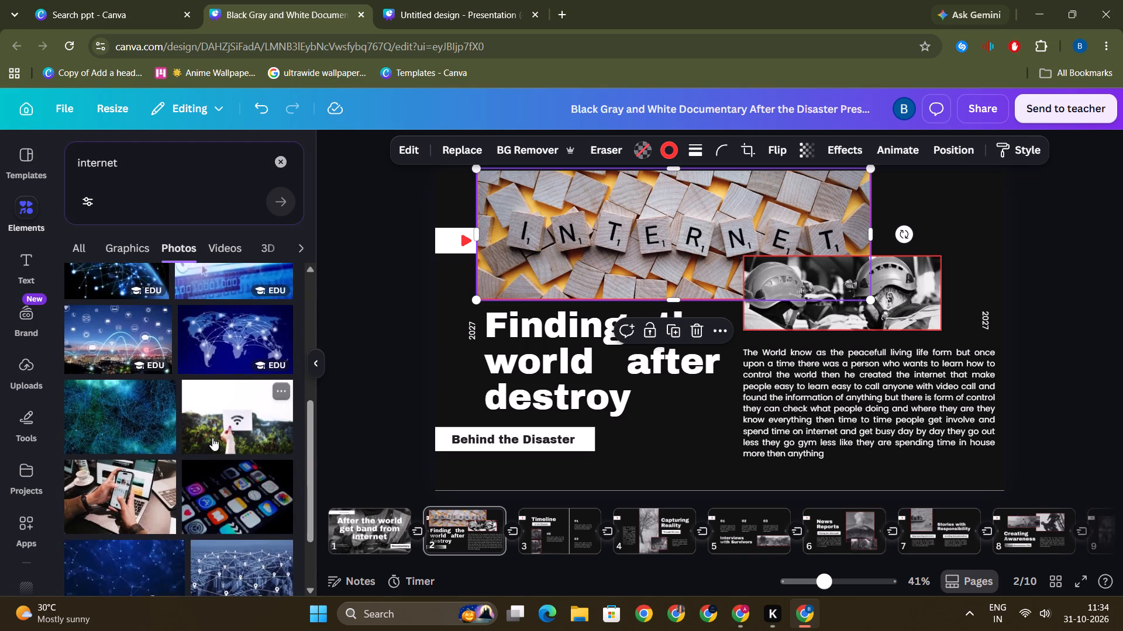
pyautogui.scroll(-3, 212, 438)
pyautogui.moveTo(244, 300); pyautogui.dragTo(877, 323)
# Adjust the position of the app icons photo inside its frame and deselect it.
pyautogui.doubleClick(890, 305)
pyautogui.moveTo(878, 301); pyautogui.dragTo(878, 316)
pyautogui.click(1045, 250)
pyautogui.click(1060, 264)
pyautogui.click(1093, 365)
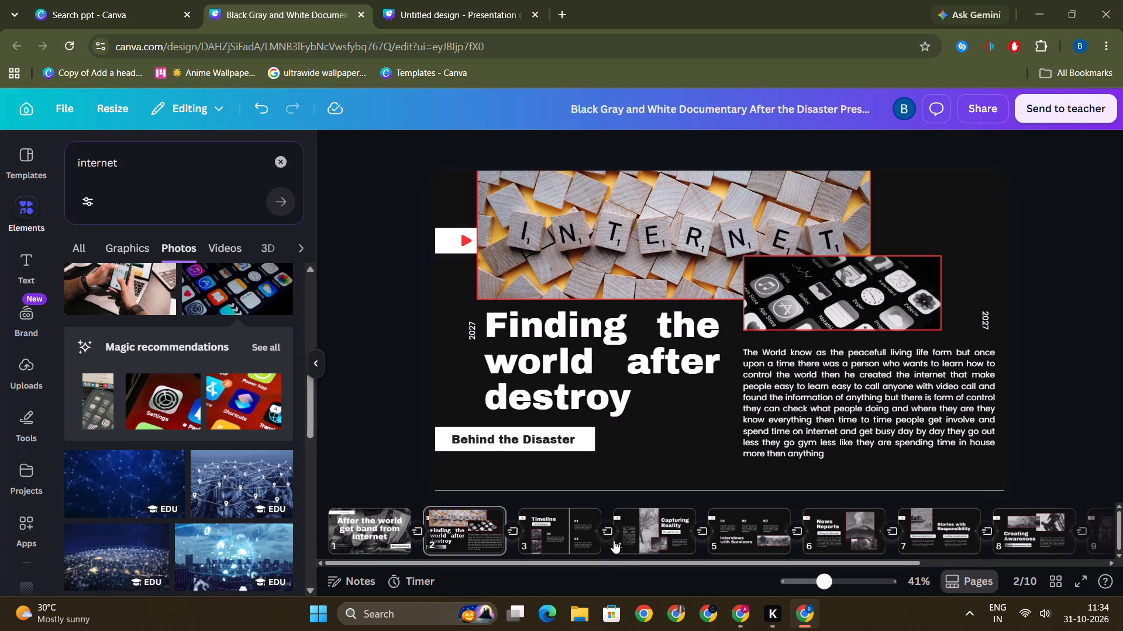
# On slide 3, move the white play badge up along the slide's left edge, above the Timeline title's level.
pyautogui.click(575, 534)
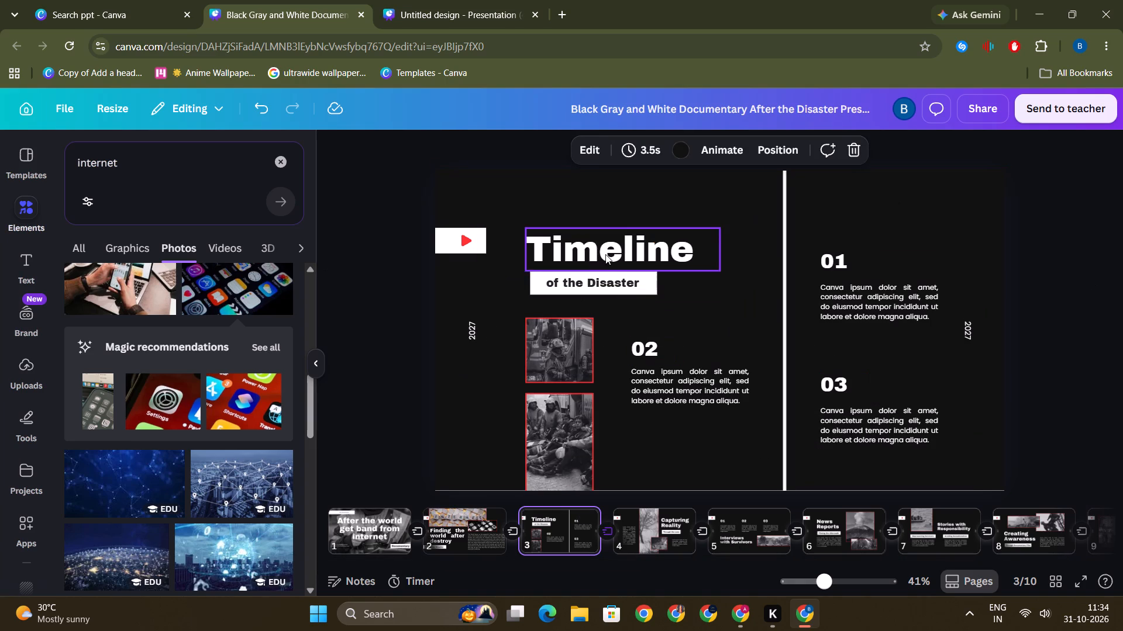
pyautogui.click(605, 254)
pyautogui.click(1121, 226)
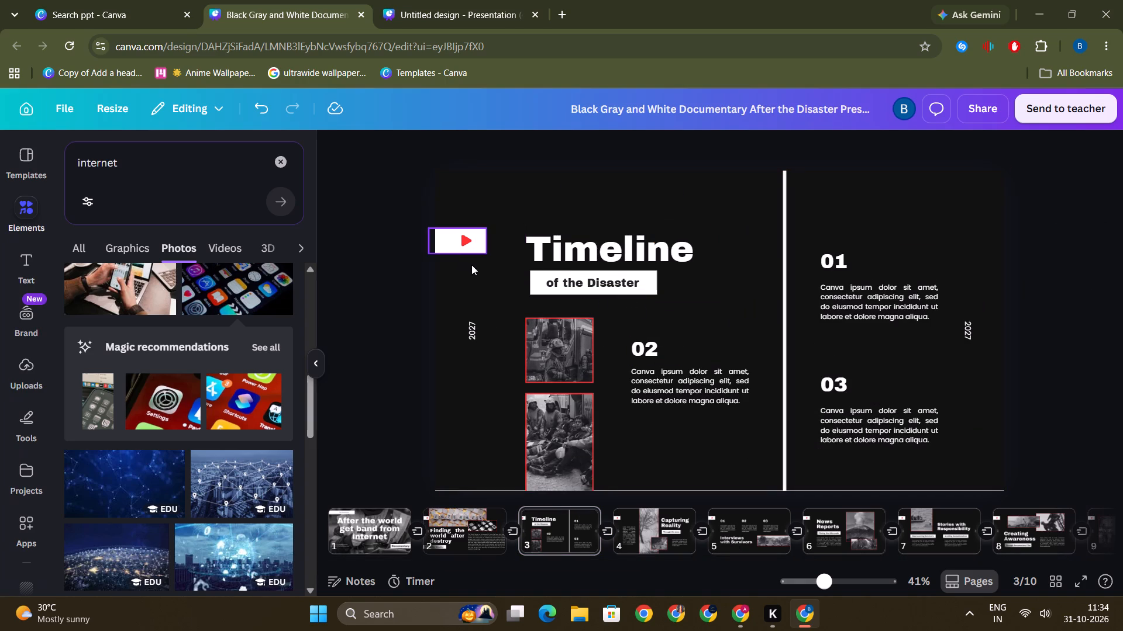
pyautogui.moveTo(472, 263); pyautogui.dragTo(458, 233)
pyautogui.moveTo(453, 244); pyautogui.dragTo(459, 197)
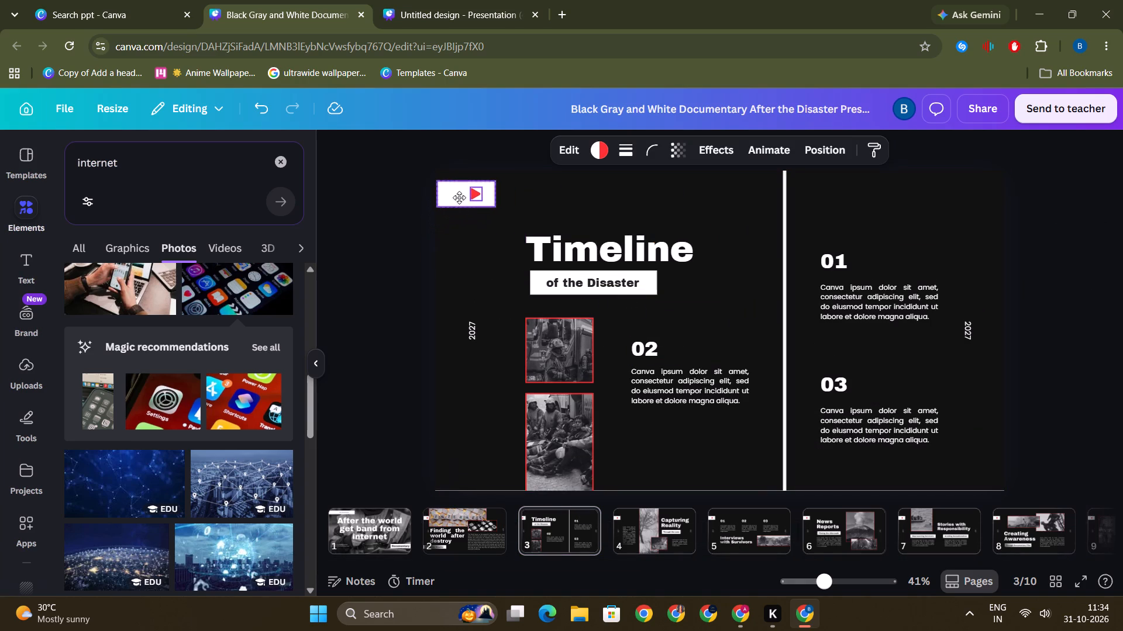
pyautogui.moveTo(459, 197); pyautogui.dragTo(448, 199)
pyautogui.click(1044, 235)
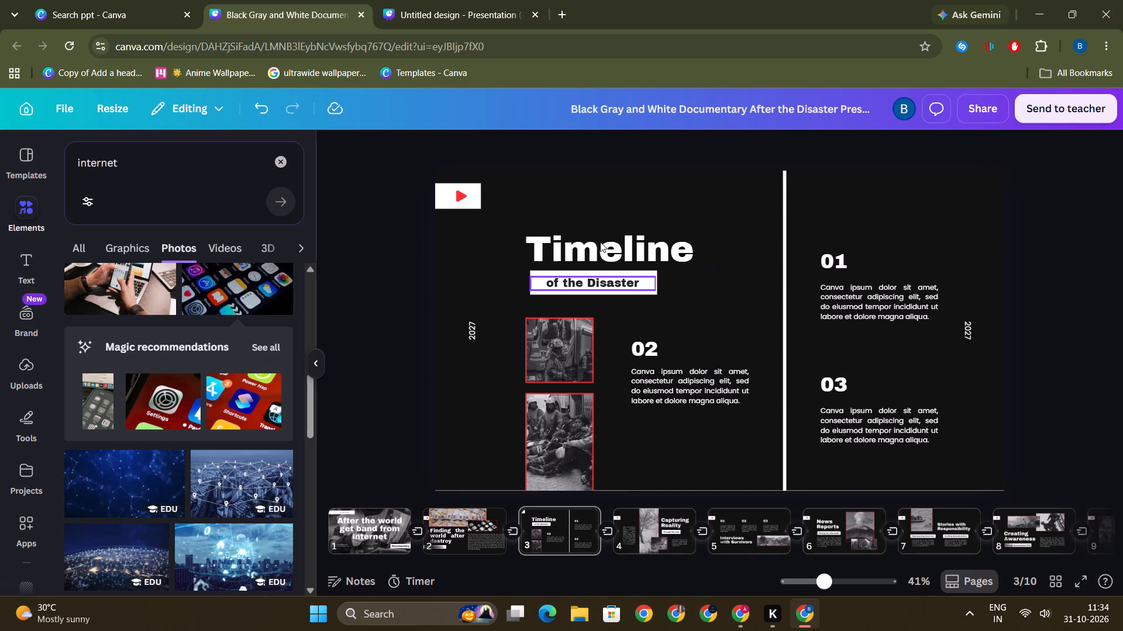
# Move the Timeline title and its "of the Disaster" label together up and slightly left, beside the play badge.
pyautogui.moveTo(588, 206); pyautogui.dragTo(628, 295)
pyautogui.moveTo(645, 248); pyautogui.dragTo(630, 214)
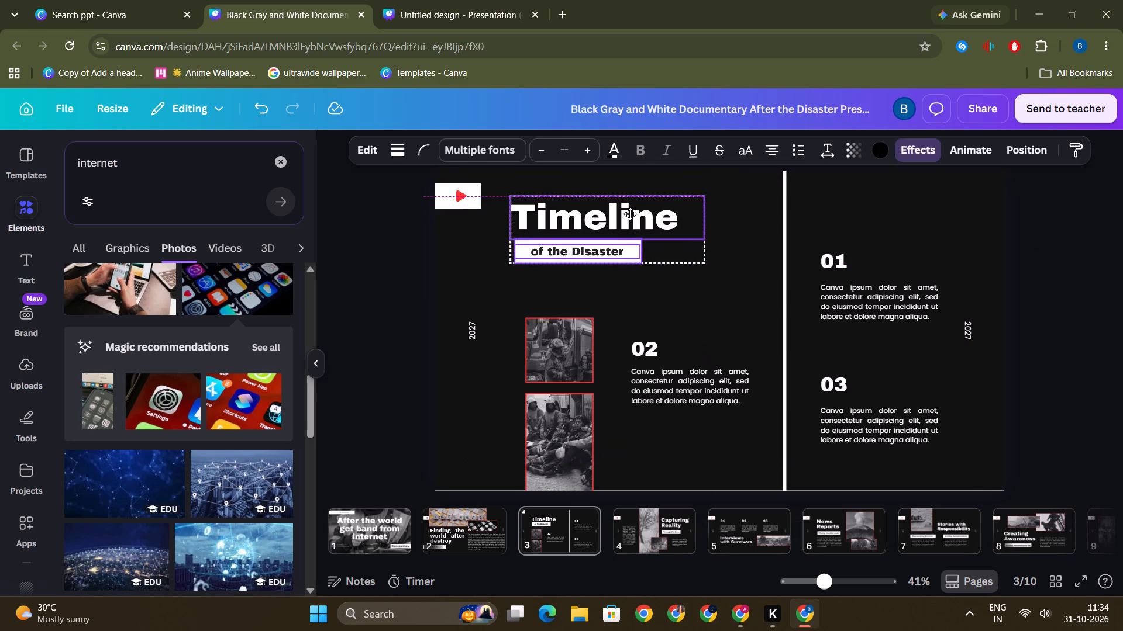
pyautogui.moveTo(630, 214); pyautogui.dragTo(629, 206)
pyautogui.click(1059, 243)
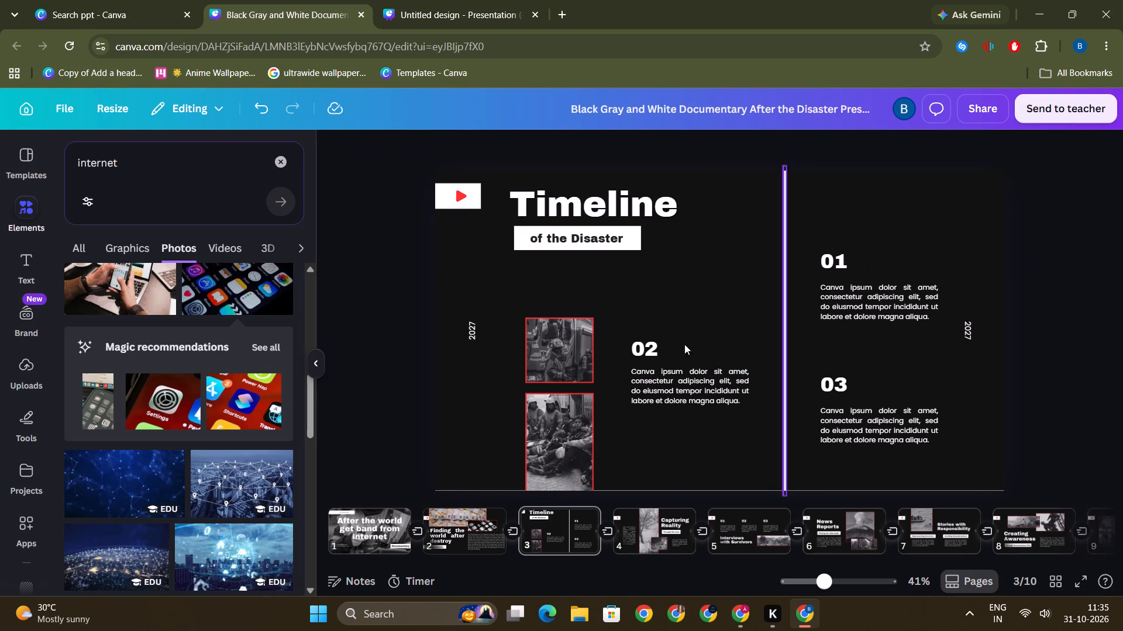
# Move slide 3's two stacked photos up, keeping them aligned in one column.
pyautogui.moveTo(580, 346); pyautogui.dragTo(581, 320)
pyautogui.moveTo(583, 425); pyautogui.dragTo(580, 404)
# Move slide 3's two stacked photos left, close to the vertical 2027 label, keeping them in one column.
pyautogui.moveTo(508, 291); pyautogui.dragTo(522, 310)
pyautogui.moveTo(508, 282); pyautogui.dragTo(542, 361)
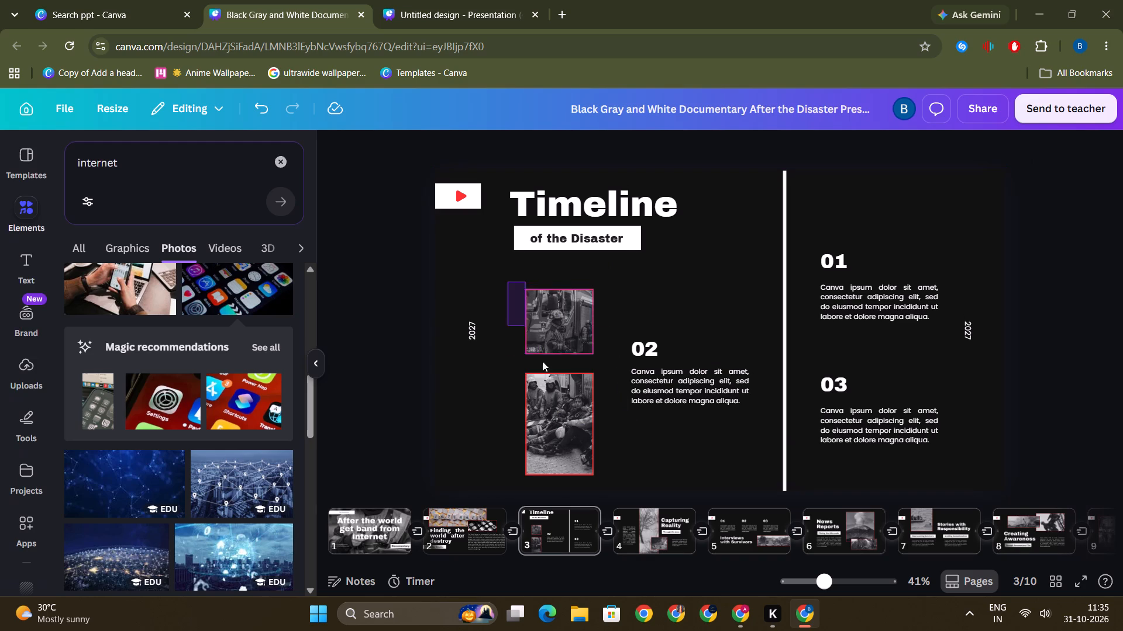
pyautogui.moveTo(542, 361); pyautogui.dragTo(576, 423)
pyautogui.moveTo(561, 334); pyautogui.dragTo(538, 335)
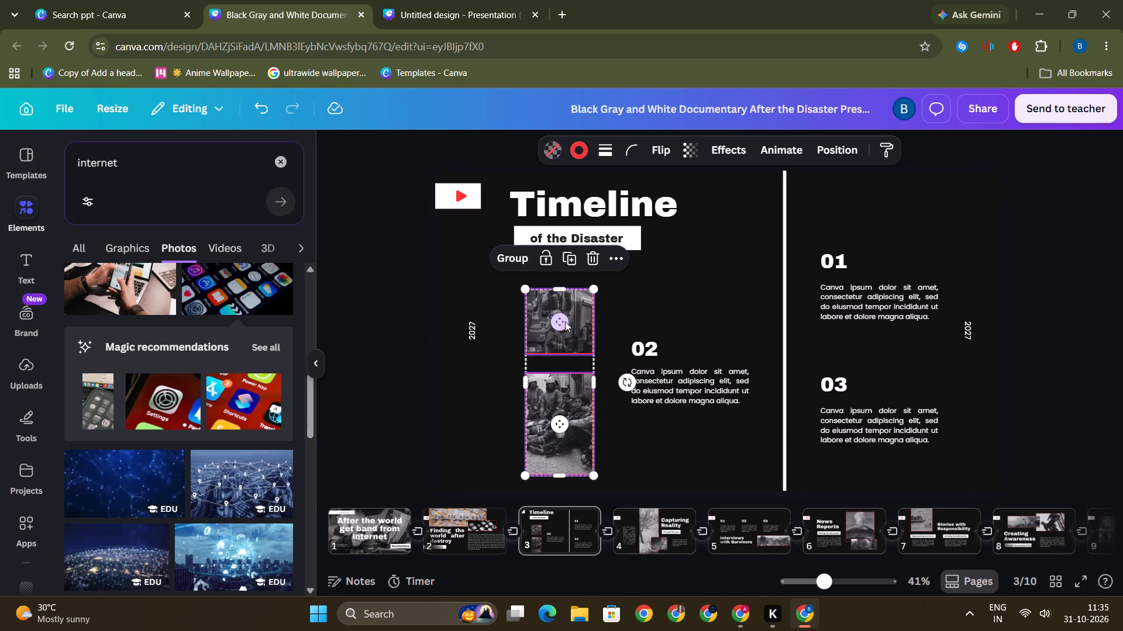
pyautogui.click(564, 321)
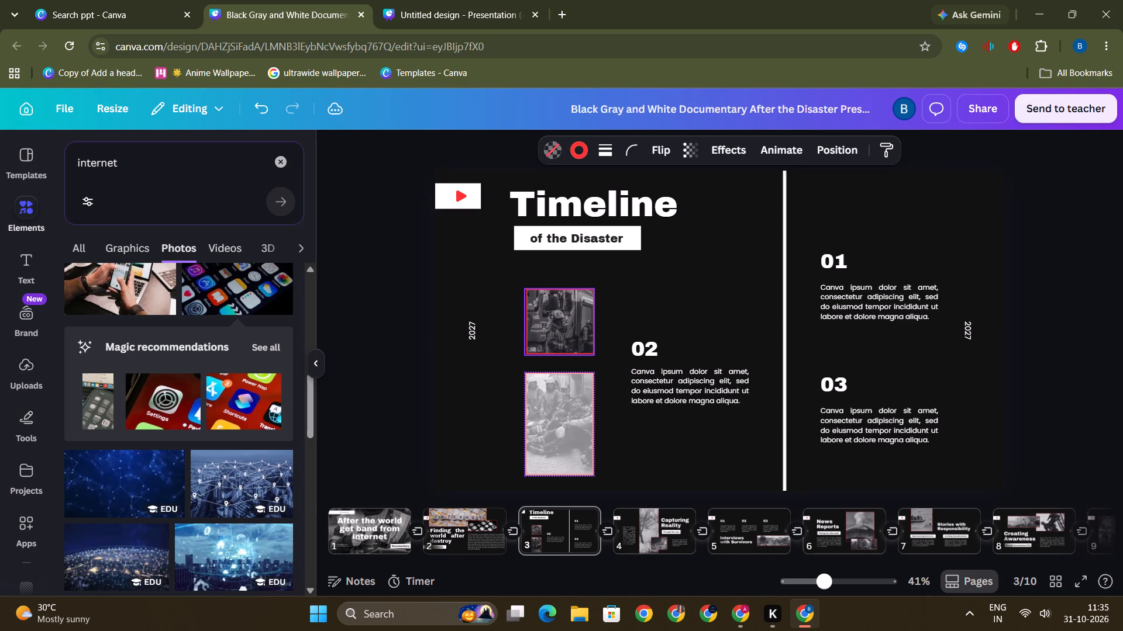
pyautogui.click(1048, 294)
pyautogui.click(553, 436)
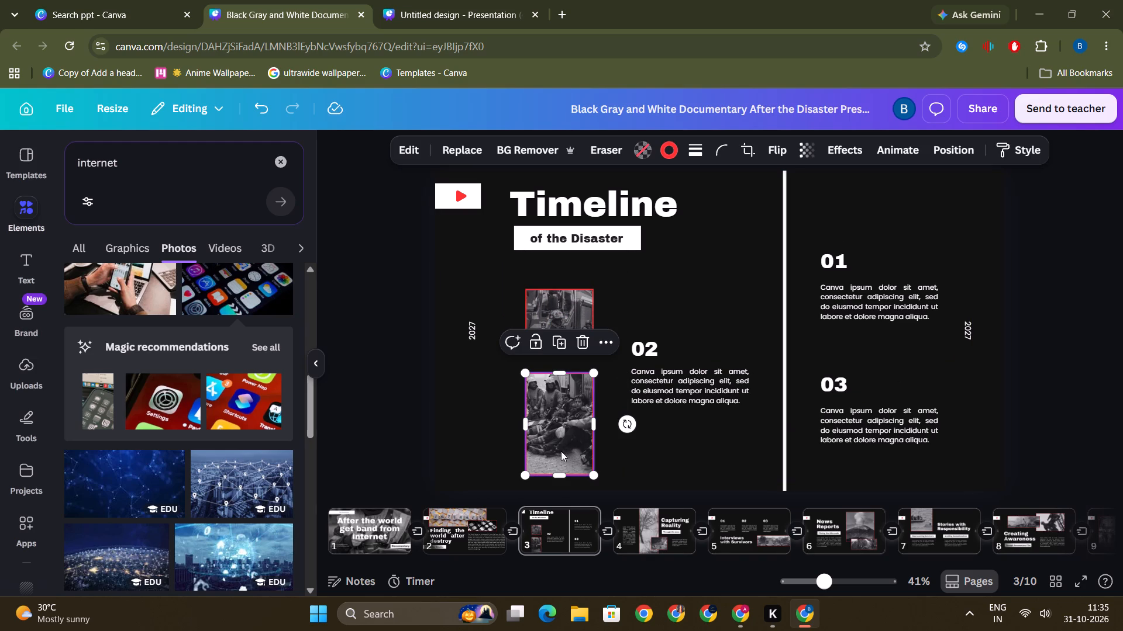
pyautogui.moveTo(552, 443); pyautogui.dragTo(509, 447)
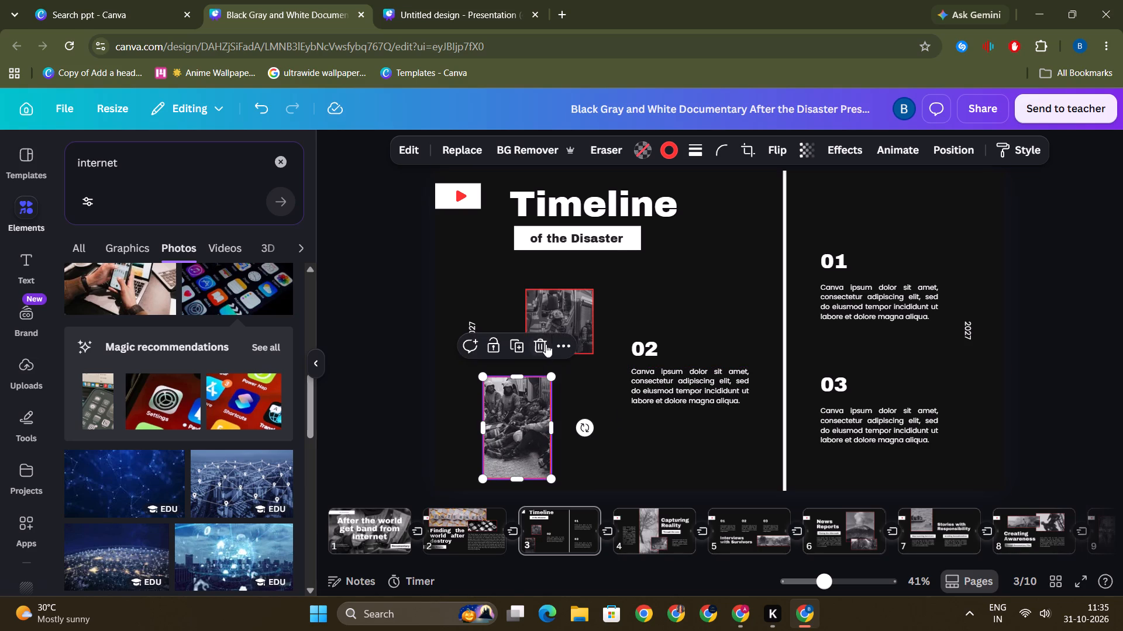
pyautogui.moveTo(557, 320); pyautogui.dragTo(518, 323)
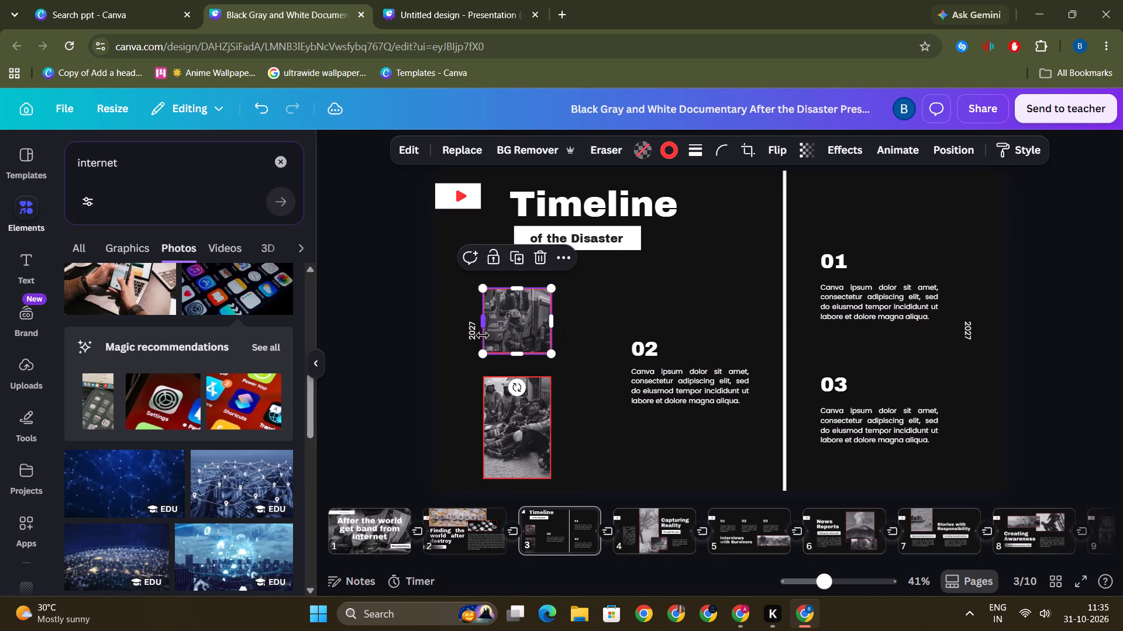
# Move the vertical 2027 label beside the photos further left, toward the slide's edge.
pyautogui.moveTo(473, 335); pyautogui.dragTo(455, 341)
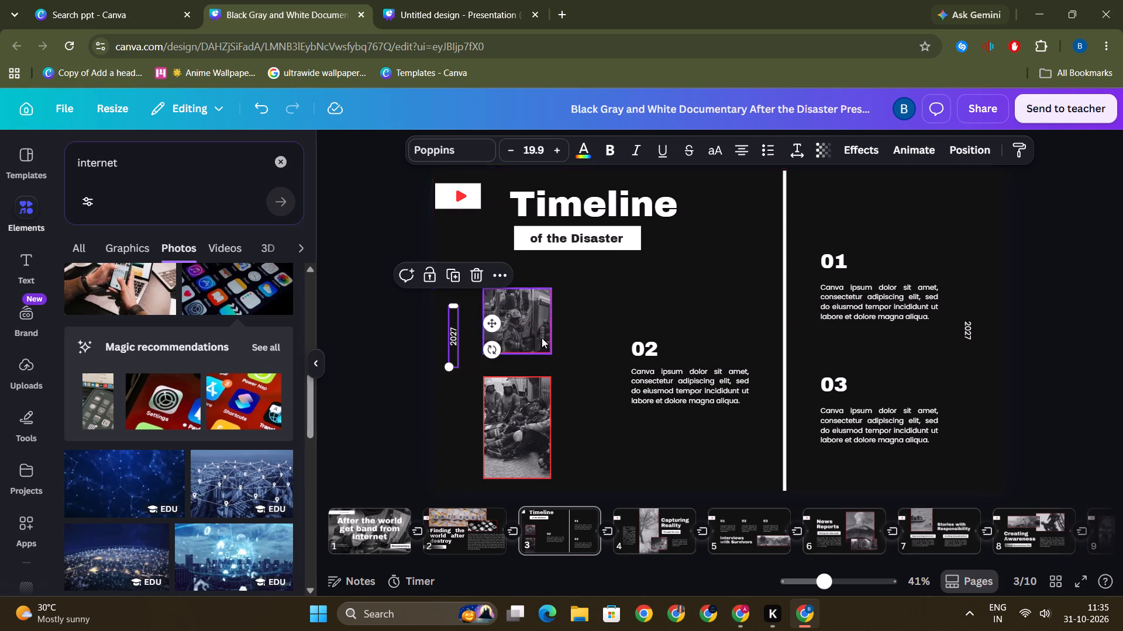
# Move the 02 number and its paragraph together up beside the upper photo and widen them almost to the vertical divider.
pyautogui.moveTo(614, 341); pyautogui.dragTo(717, 418)
pyautogui.moveTo(707, 404); pyautogui.dragTo(683, 388)
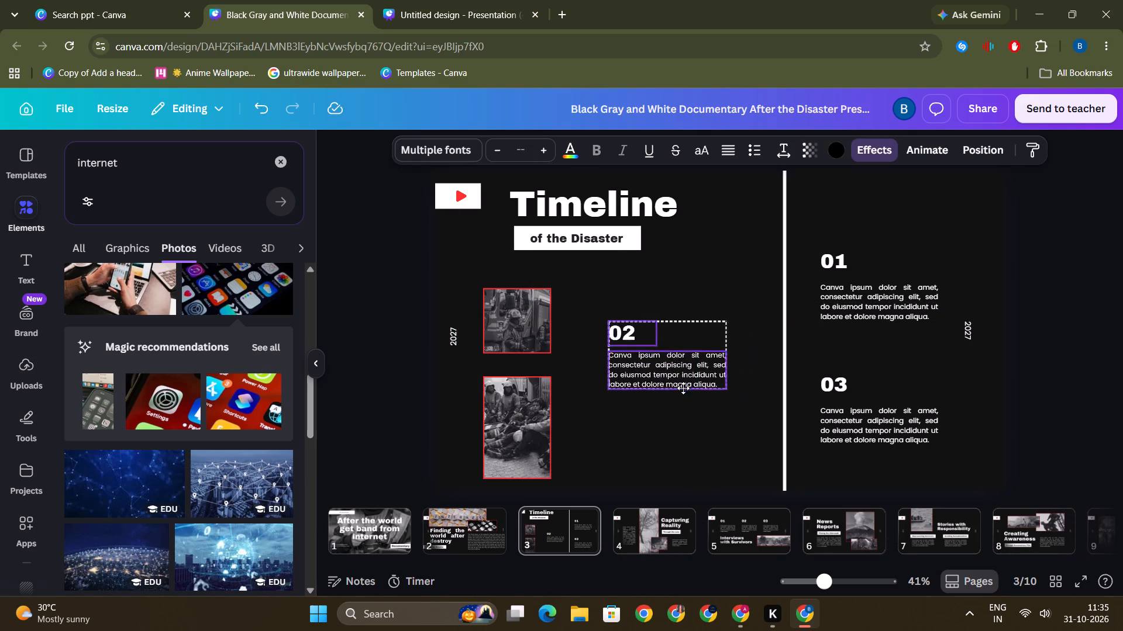
pyautogui.moveTo(683, 388); pyautogui.dragTo(653, 366)
pyautogui.moveTo(697, 339); pyautogui.dragTo(708, 341)
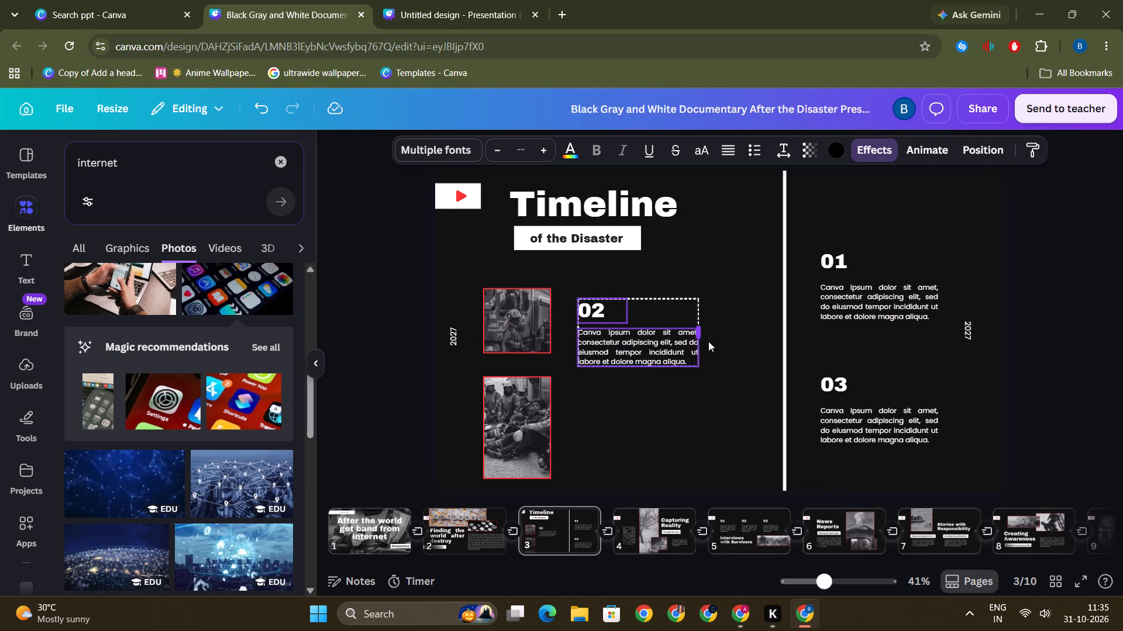
pyautogui.moveTo(708, 341); pyautogui.dragTo(770, 343)
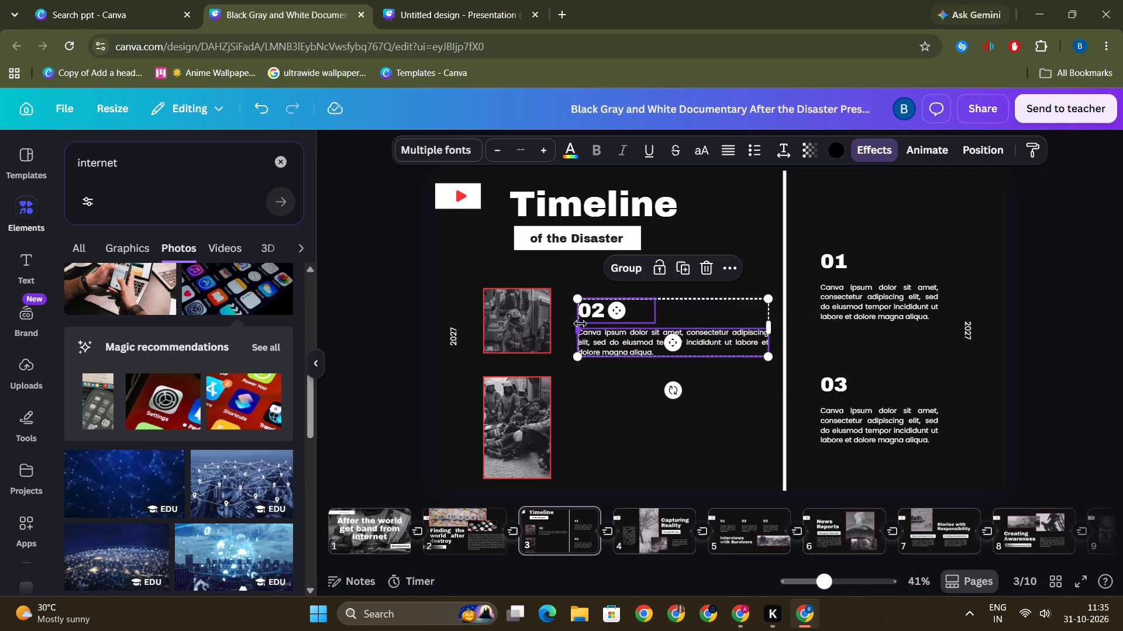
pyautogui.click(578, 325)
pyautogui.click(1070, 290)
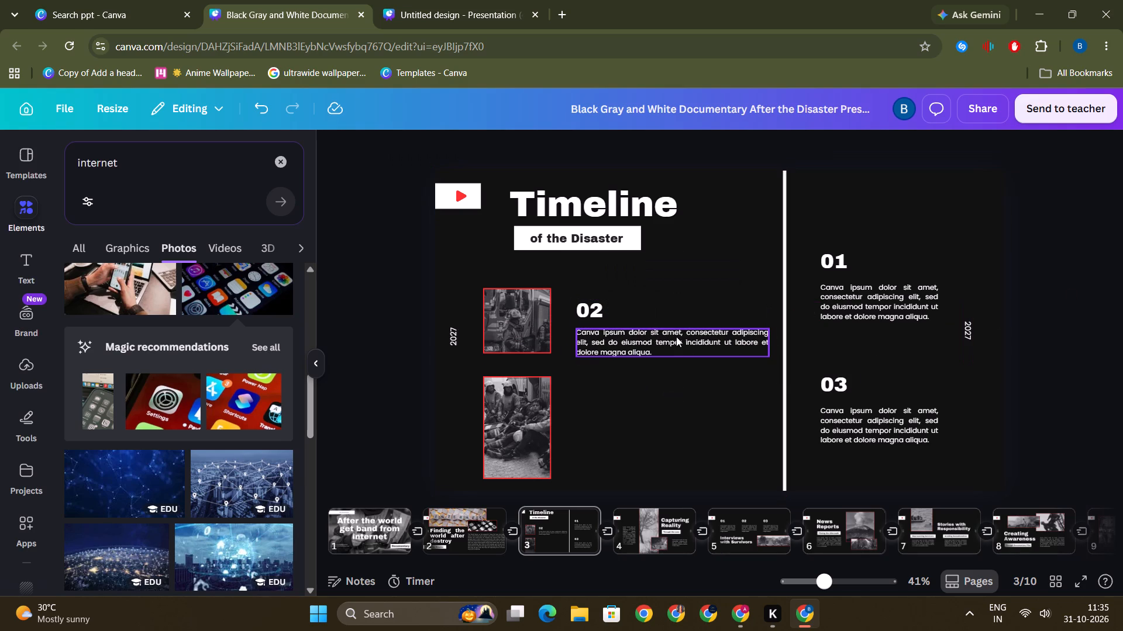
# Shift the 02 number and its paragraph slightly up and left, aligned with the upper photo's top edge.
pyautogui.moveTo(669, 380); pyautogui.dragTo(592, 308)
pyautogui.moveTo(641, 330); pyautogui.dragTo(632, 318)
pyautogui.moveTo(662, 334); pyautogui.dragTo(671, 334)
pyautogui.click(1079, 317)
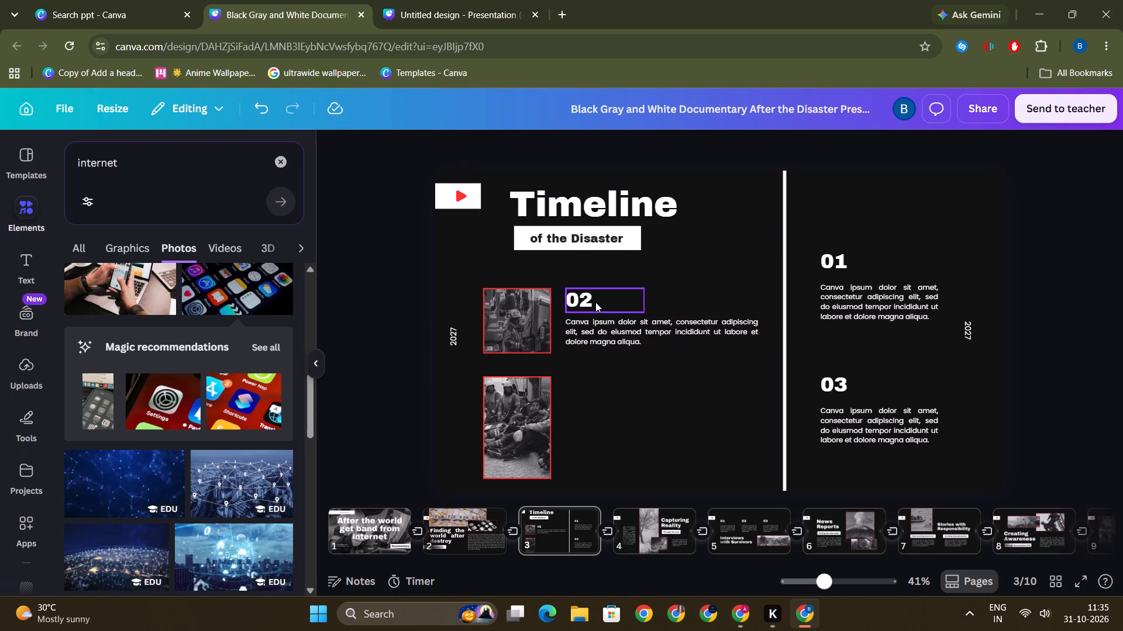
# Replace the Timeline title on slide 3 with "WAQT".
pyautogui.click(591, 206)
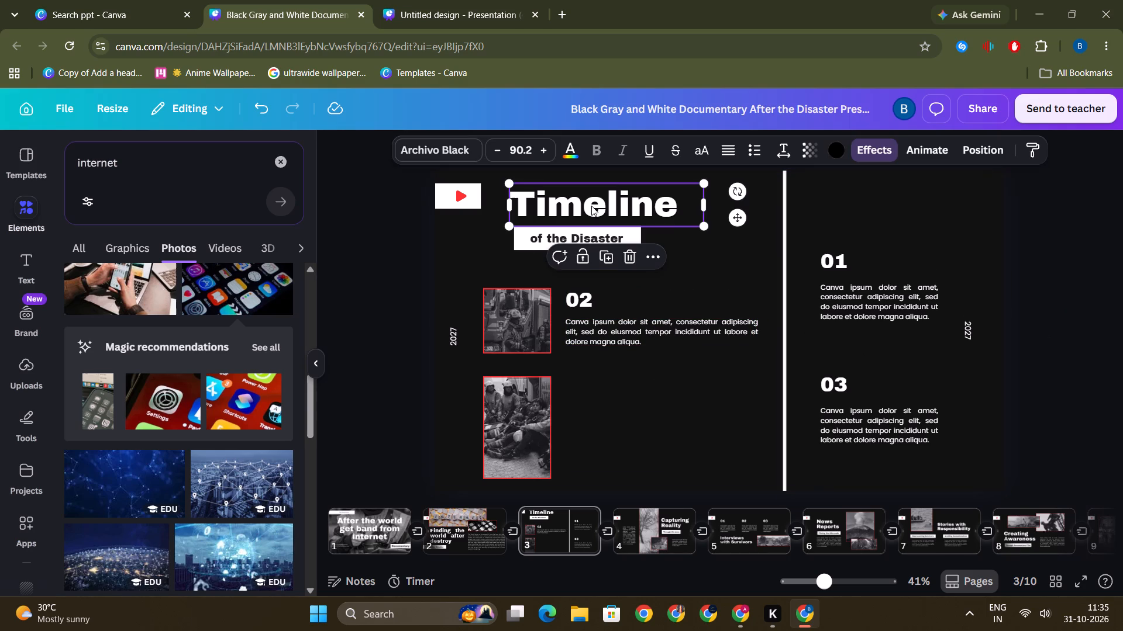
pyautogui.click(595, 206)
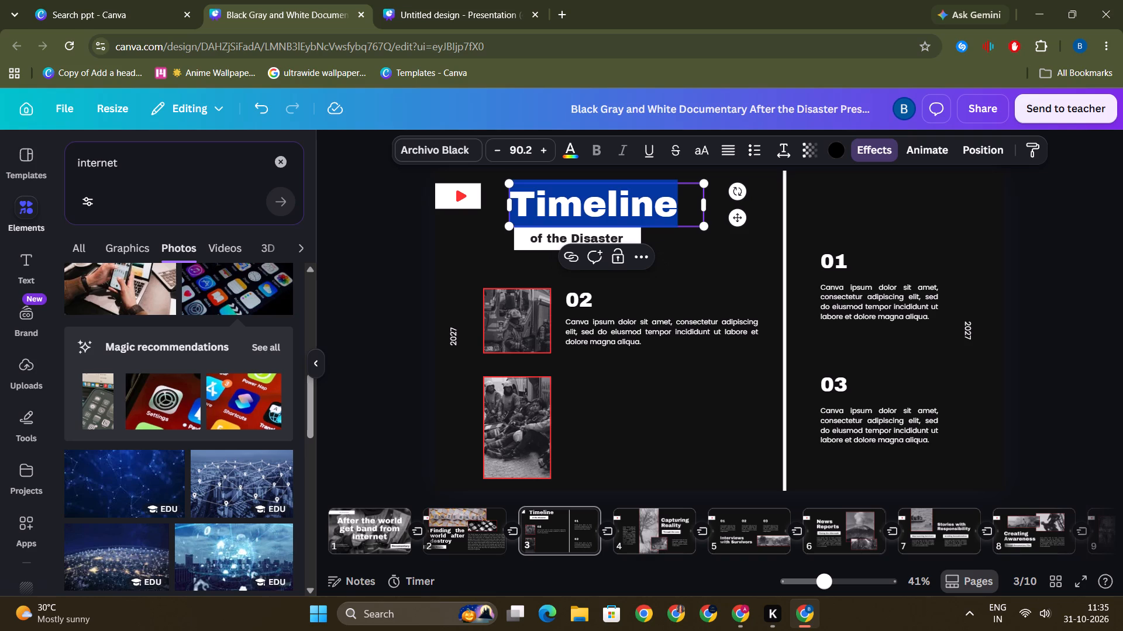
pyautogui.press('t')
pyautogui.press('BackSpace')
pyautogui.press('BackSpace')
pyautogui.press('BackSpace')
pyautogui.press('BackSpace')
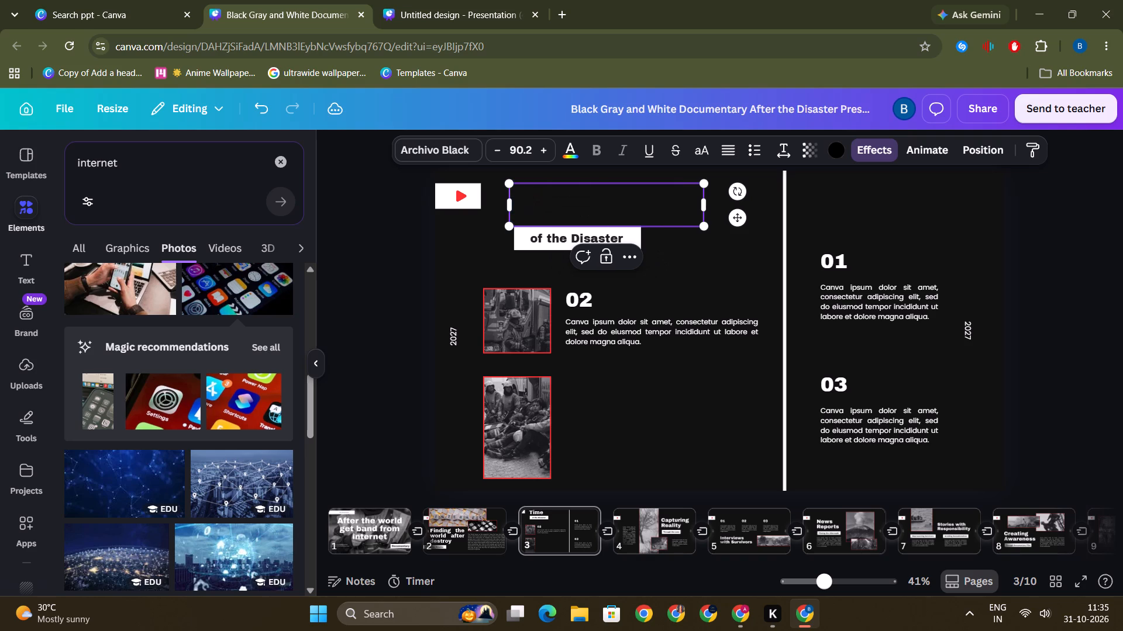
pyautogui.write('WAQ')
pyautogui.press('t')
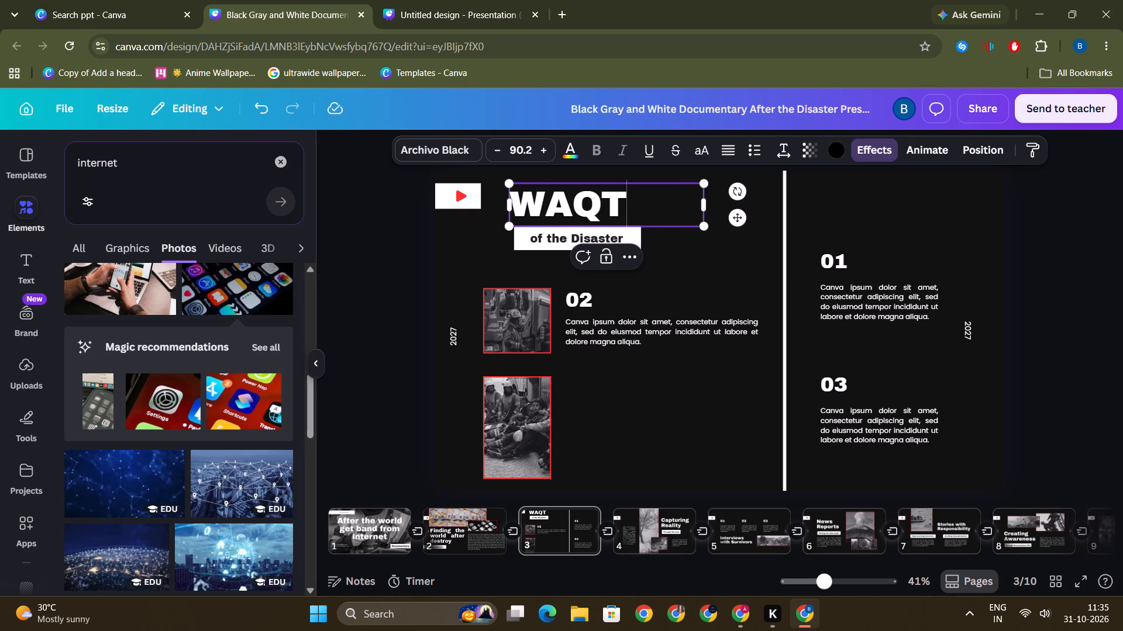
# Change the white label under the title to "OF SAMAYA".
pyautogui.doubleClick(543, 237)
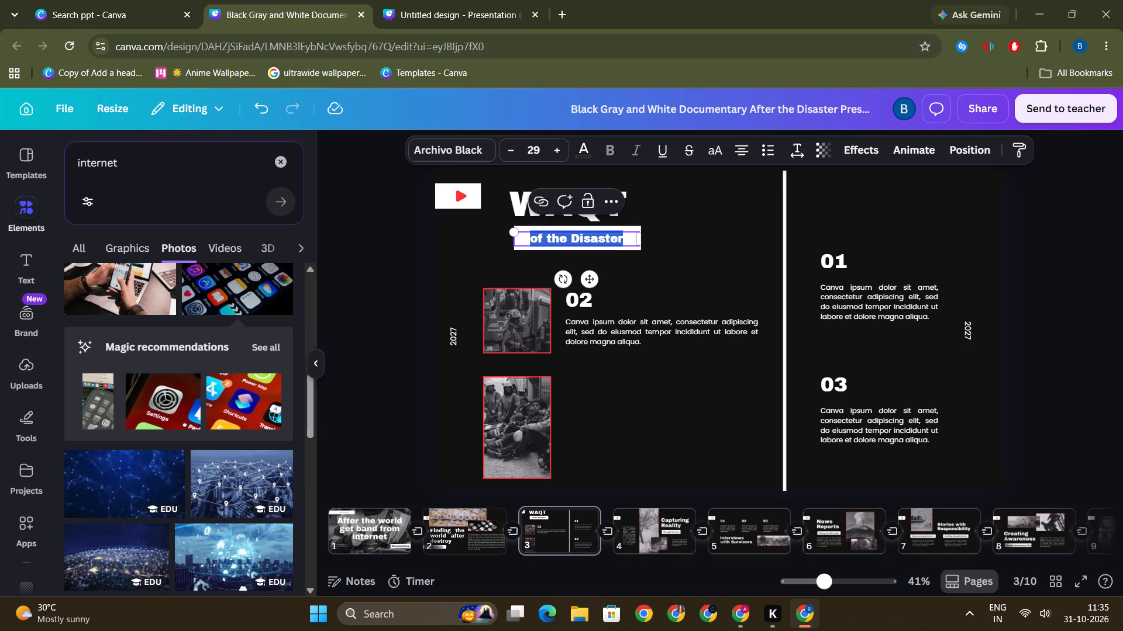
pyautogui.write('OF')
pyautogui.press('space')
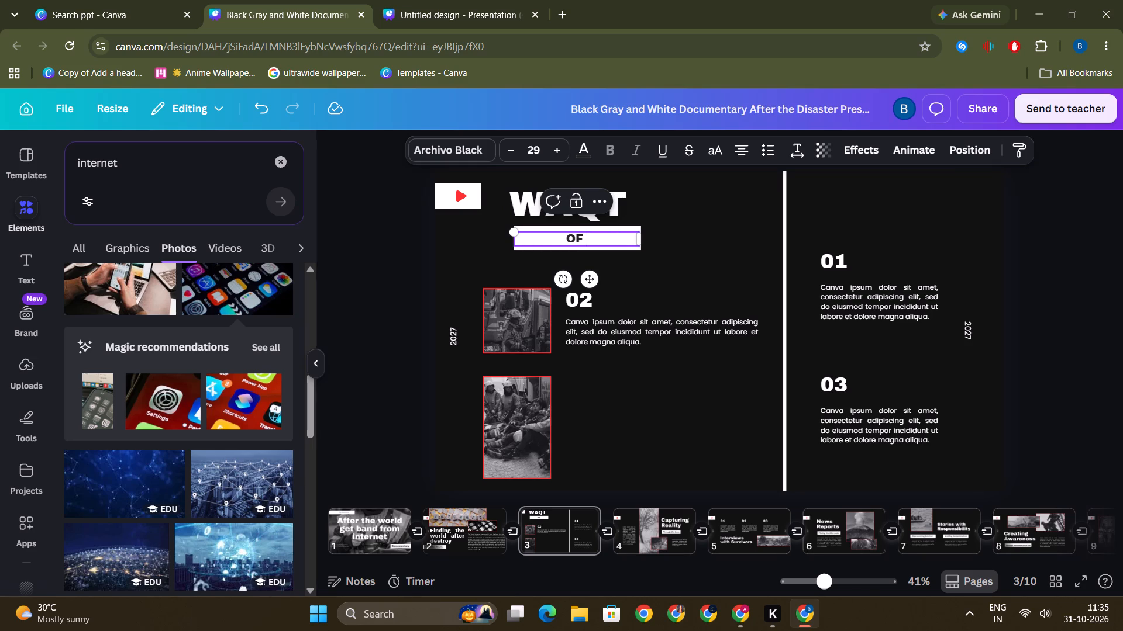
pyautogui.write('SAMAYA')
# Replace the placeholder paragraph under 02 with "jab waqt khatam hone laga jaise ki behta hua pani toh".
pyautogui.click(625, 328)
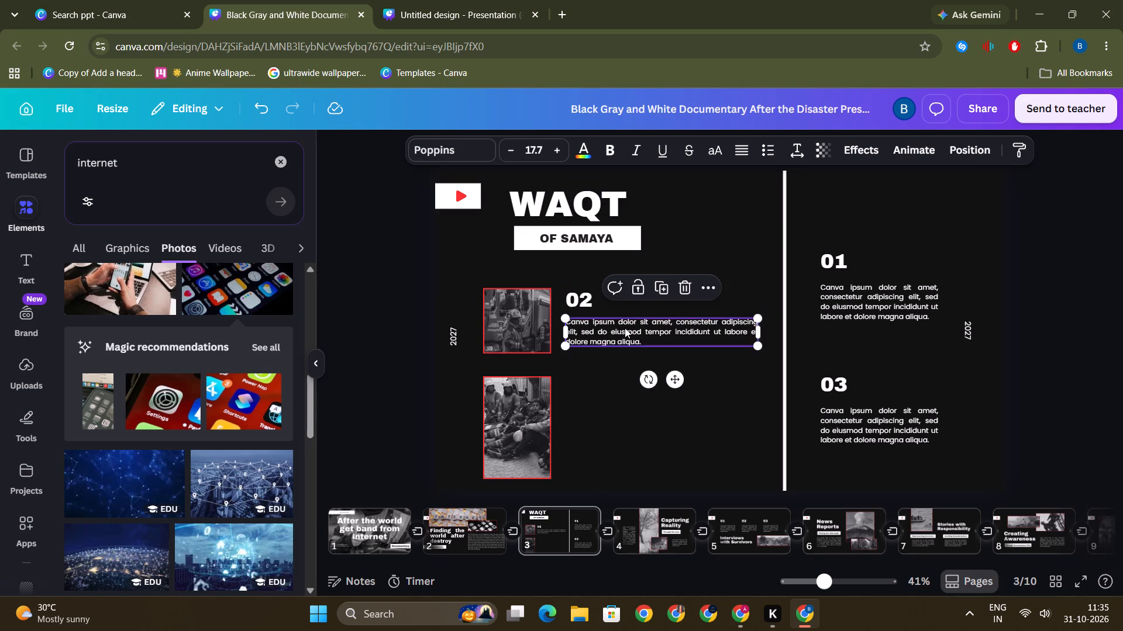
pyautogui.doubleClick(627, 327)
pyautogui.write('THE')
pyautogui.press('space')
pyautogui.press('BackSpace')
pyautogui.press('BackSpace')
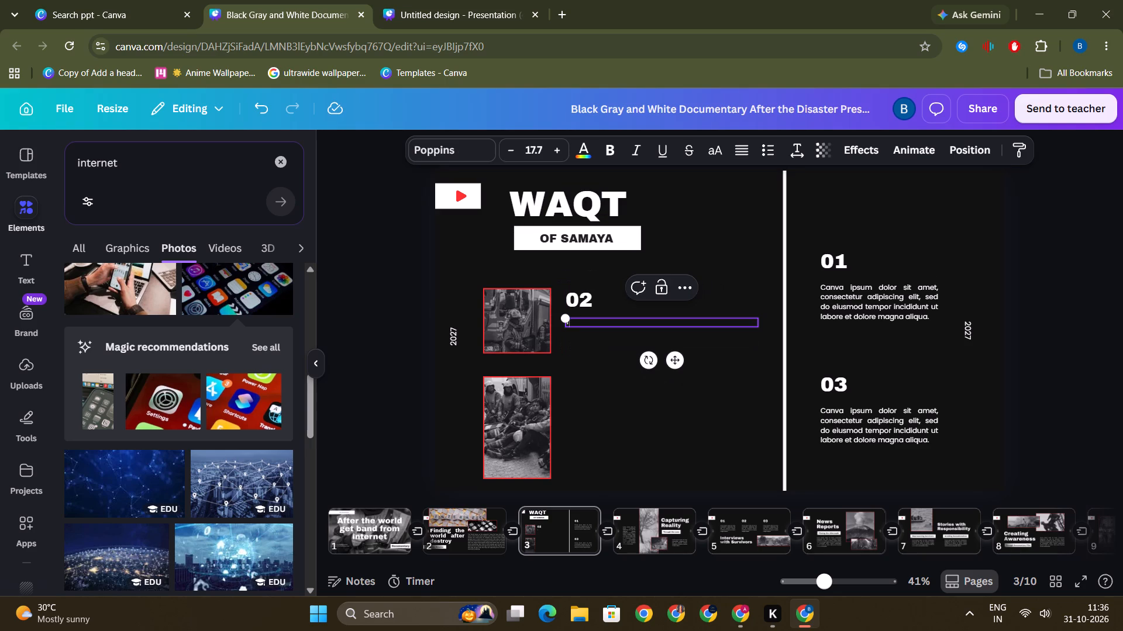
pyautogui.press('BackSpace')
pyautogui.press('BackSpace')
pyautogui.press('BackSpace')
pyautogui.press('BackSpace')
pyautogui.press('BackSpace')
pyautogui.press('BackSpace')
pyautogui.press('BackSpace')
pyautogui.press('BackSpace')
pyautogui.press('BackSpace')
pyautogui.write('jab waqw')
pyautogui.press('BackSpace')
pyautogui.write('t khata, j')
pyautogui.press('BackSpace')
pyautogui.press('BackSpace')
pyautogui.press('BackSpace')
pyautogui.write('m hone')
pyautogui.press('space')
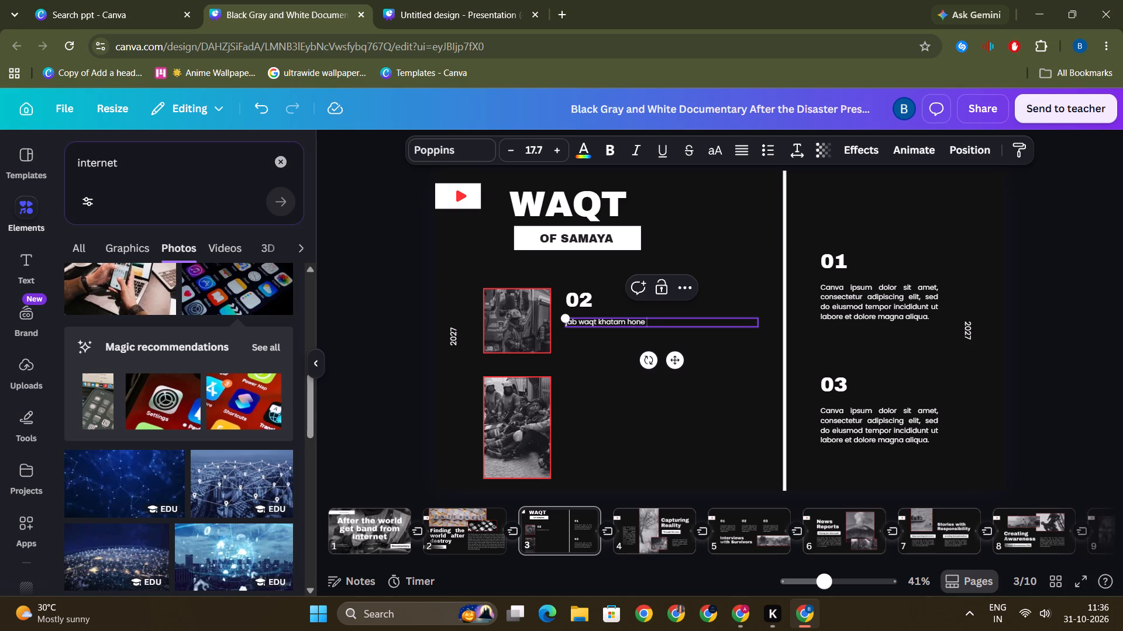
pyautogui.write('laga hja')
pyautogui.press('BackSpace')
pyautogui.press('BackSpace')
pyautogui.press('BackSpace')
pyautogui.write('jais el')
pyautogui.press('BackSpace')
pyautogui.press('BackSpace')
pyautogui.press('BackSpace')
pyautogui.write('e ki')
pyautogui.press('space')
pyautogui.write('behta hua pani toh l;o')
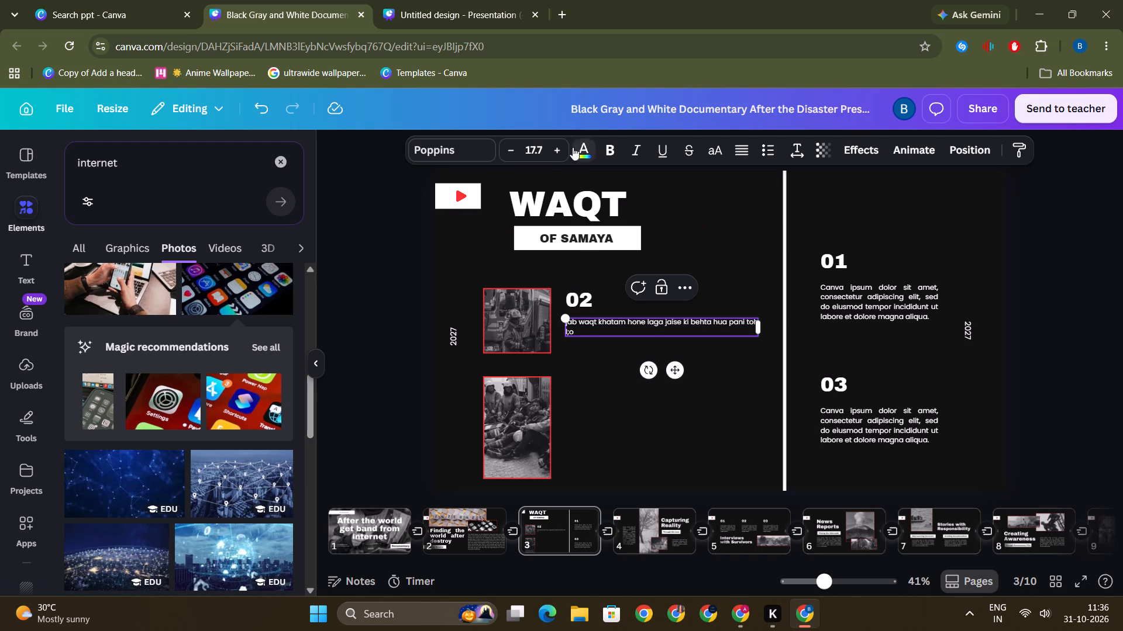
# Increase the font size of the 02 paragraph to 21.7.
pyautogui.tripleClick(558, 151)
pyautogui.click(558, 151)
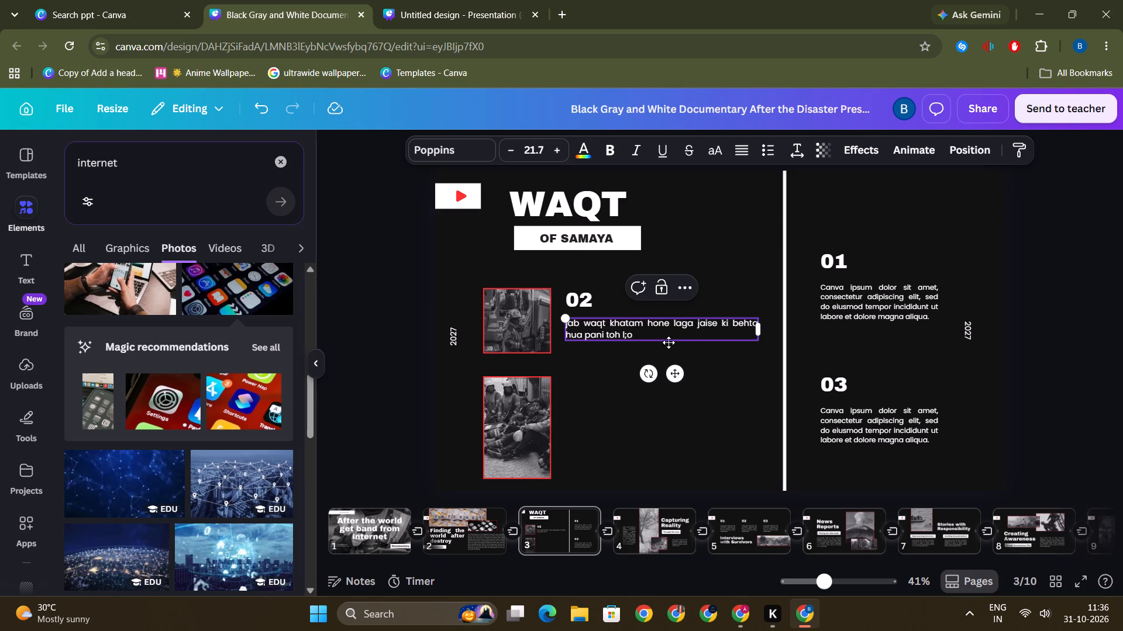
# Continue the 02 paragraph on slide 3 after "toh" with "logo ko esa nhi hua".
pyautogui.click(666, 334)
pyautogui.press('BackSpace')
pyautogui.press('BackSpace')
pyautogui.press('BackSpace')
pyautogui.write('logo t')
pyautogui.press('BackSpace')
pyautogui.press('k')
pyautogui.press('BackSpace')
pyautogui.press('BackSpace')
pyautogui.press('BackSpace')
pyautogui.press('BackSpace')
pyautogui.press('BackSpace')
pyautogui.press('BackSpace')
pyautogui.press('BackSpace')
pyautogui.press('BackSpace')
pyautogui.press('BackSpace')
pyautogui.write('oh logo ko esd')
pyautogui.press('BackSpace')
pyautogui.write('a nhi hua')
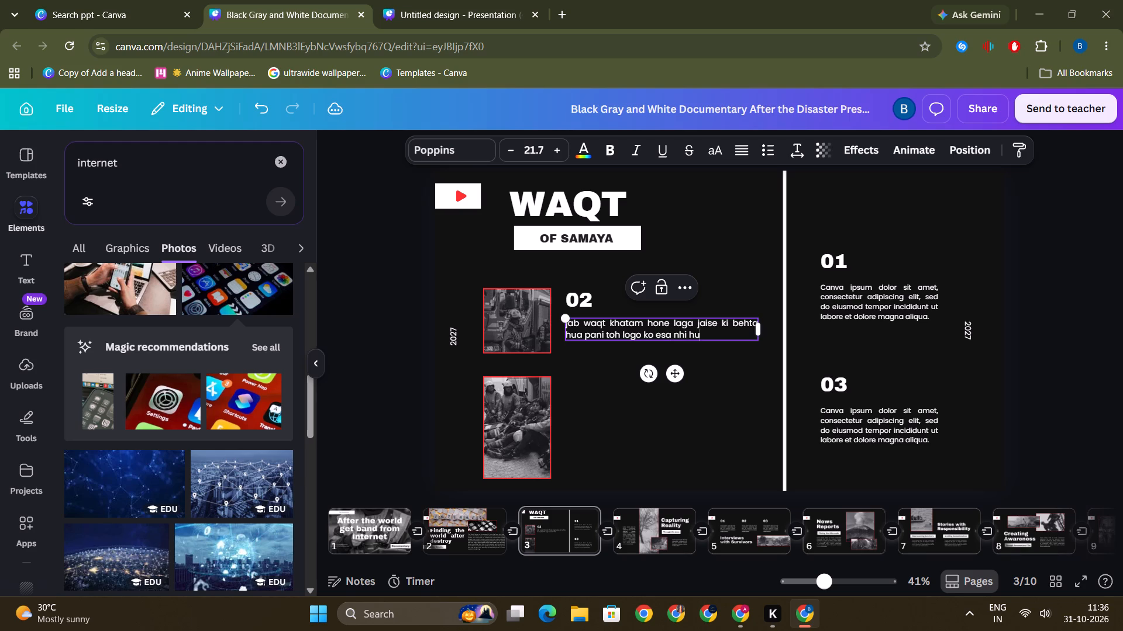
# Extend the 02 paragraph with "per jab waqt chala gaya".
pyautogui.press('space')
pyautogui.write('per jab')
pyautogui.press('space')
pyautogui.write('wa')
pyautogui.write('qt')
pyautogui.press('space')
pyautogui.write('chala')
pyautogui.press('space')
pyautogui.write('gaya')
pyautogui.press('space')
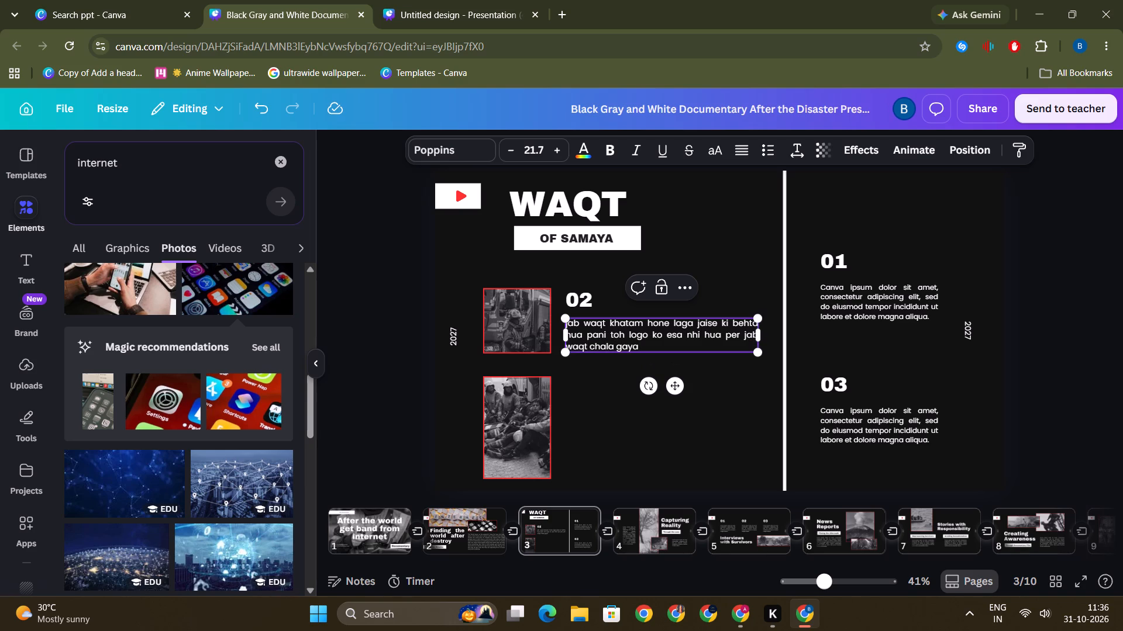
# Add "toh logo ke liye bohut der ho gyi" to the end of the 02 paragraph.
pyautogui.write('toh logo jo')
pyautogui.press('BackSpace')
pyautogui.press('BackSpace')
pyautogui.write('kj')
pyautogui.press('BackSpace')
pyautogui.write('e loye')
pyautogui.press('BackSpace')
pyautogui.press('BackSpace')
pyautogui.press('BackSpace')
pyautogui.write('iye bohut fe')
pyautogui.press('BackSpace')
pyautogui.press('BackSpace')
pyautogui.write('der ho gyi')
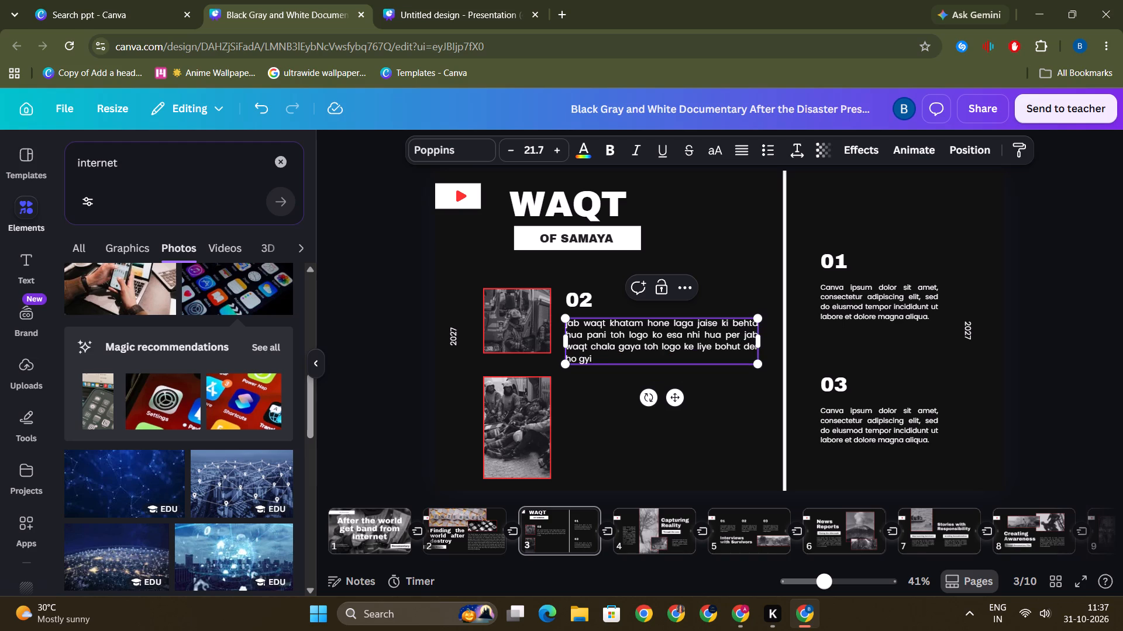
pyautogui.press('space')
# Continue the 02 paragraph with "jab tak maa or baap chale gaye jab tak pyaar khatam ho gya".
pyautogui.write('pe')
pyautogui.press('BackSpace')
pyautogui.press('BackSpace')
pyautogui.press('e')
pyautogui.press('BackSpace')
pyautogui.write('jab tak maa or baap chale gaye')
pyautogui.press('space')
pyautogui.write('jab tak pyaar khata,')
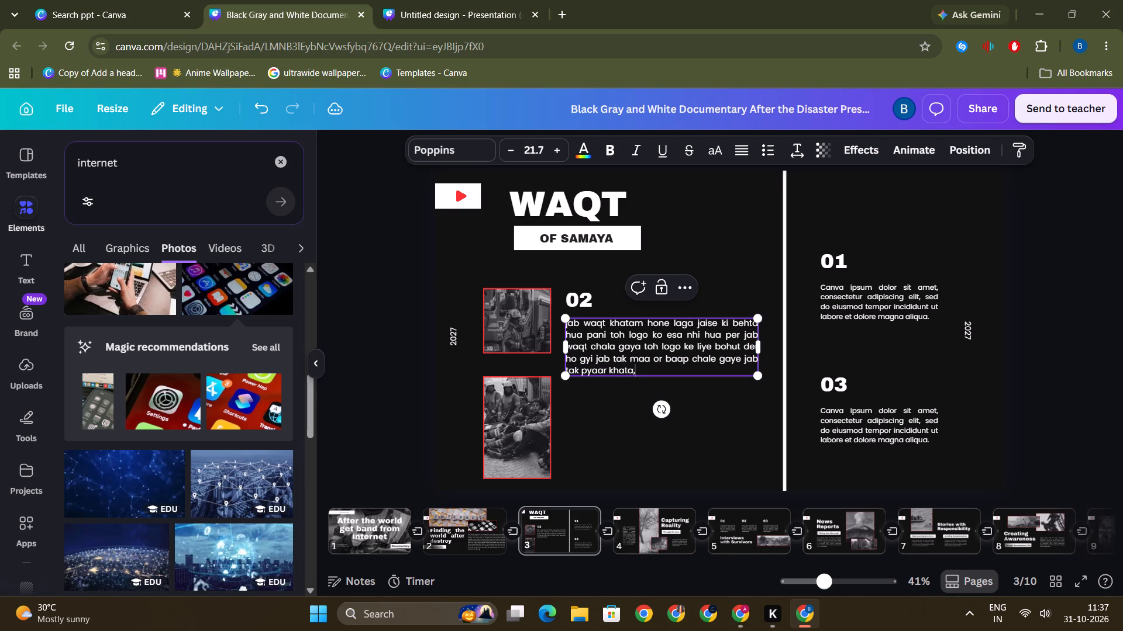
pyautogui.press('space')
pyautogui.press('BackSpace')
pyautogui.press('BackSpace')
pyautogui.write('m ho bga')
pyautogui.press('BackSpace')
pyautogui.press('BackSpace')
pyautogui.press('BackSpace')
pyautogui.write('gya ky')
# Add "kyu hua isliye he" to the end of the 02 paragraph.
pyautogui.write('uhua')
pyautogui.press('space')
pyautogui.press('BackSpace')
pyautogui.press('BackSpace')
pyautogui.press('BackSpace')
pyautogui.press('BackSpace')
pyautogui.press('space')
pyautogui.write('hua islikye')
pyautogui.press('BackSpace')
pyautogui.press('BackSpace')
pyautogui.press('BackSpace')
pyautogui.press('BackSpace')
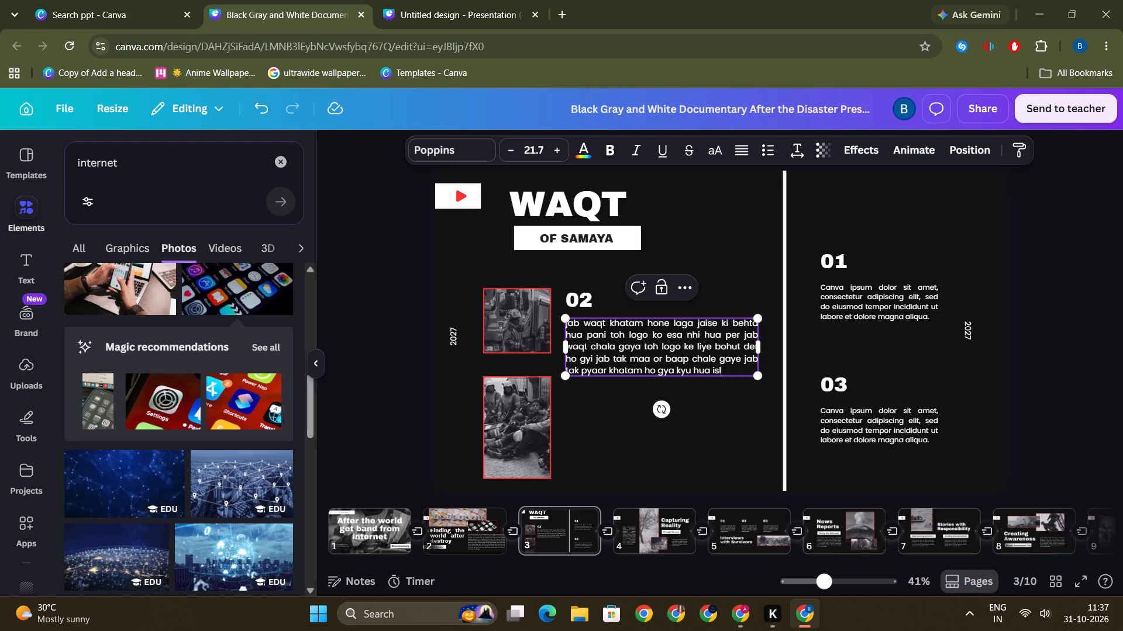
pyautogui.write('iye he toi')
pyautogui.press('BackSpace')
# Extend the 02 paragraph with "toh hua ke logo ko barbad kar de internet".
pyautogui.press('BackSpace')
pyautogui.write('oh hua ke logo ko vbar')
pyautogui.press('BackSpace')
pyautogui.press('BackSpace')
pyautogui.press('BackSpace')
pyautogui.press('BackSpace')
pyautogui.write('barbad ikar')
pyautogui.press('space')
pyautogui.press('BackSpace')
pyautogui.press('BackSpace')
pyautogui.press('BackSpace')
pyautogui.press('BackSpace')
pyautogui.press('BackSpace')
pyautogui.write('kar de internet')
pyautogui.press('space')
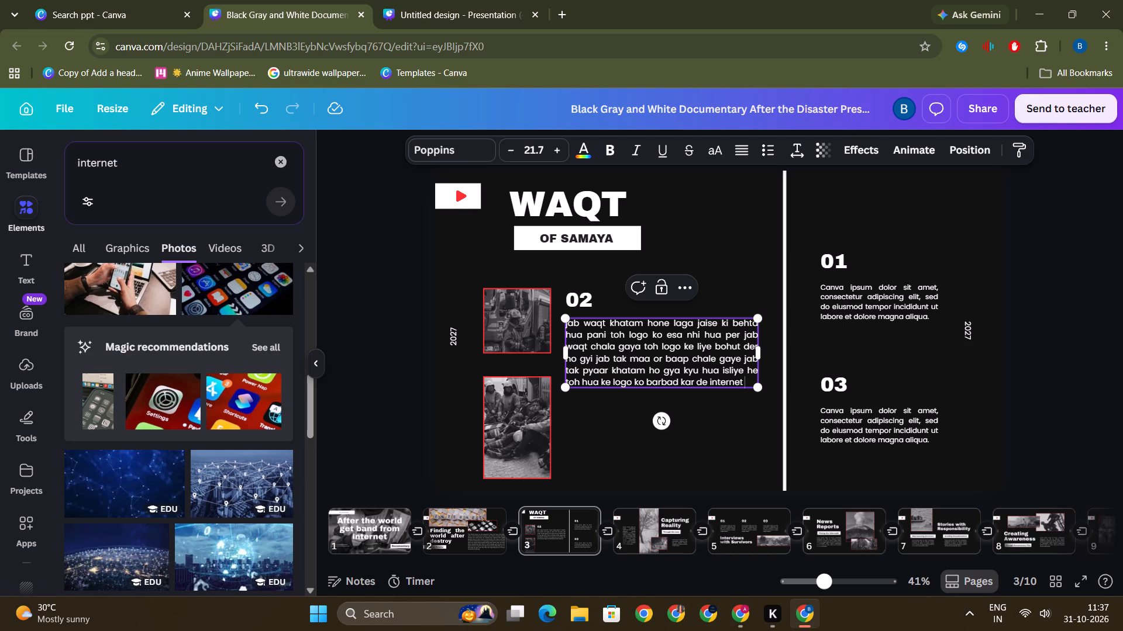
# Continue the 02 paragraph with "per logo ko samje nhi aya".
pyautogui.write('per loho')
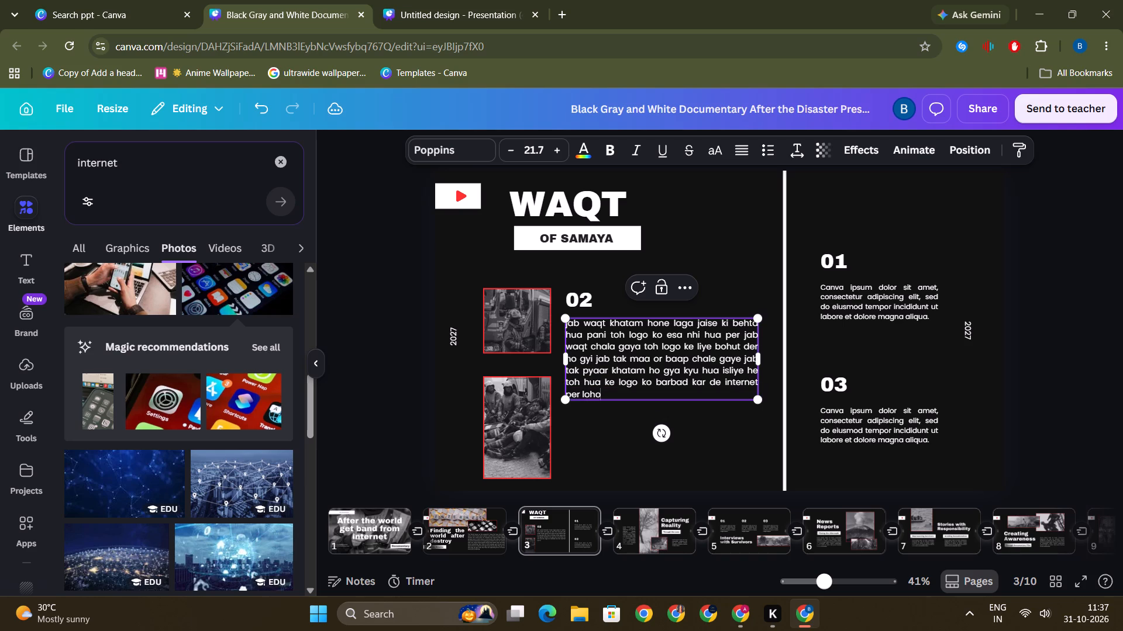
pyautogui.press('BackSpace')
pyautogui.press('BackSpace')
pyautogui.write('go ko sa')
pyautogui.press('space')
pyautogui.press('BackSpace')
pyautogui.write('mkje')
pyautogui.press('space')
pyautogui.press('BackSpace')
pyautogui.press('BackSpace')
pyautogui.press('BackSpace')
pyautogui.press('BackSpace')
pyautogui.write('je mnhj')
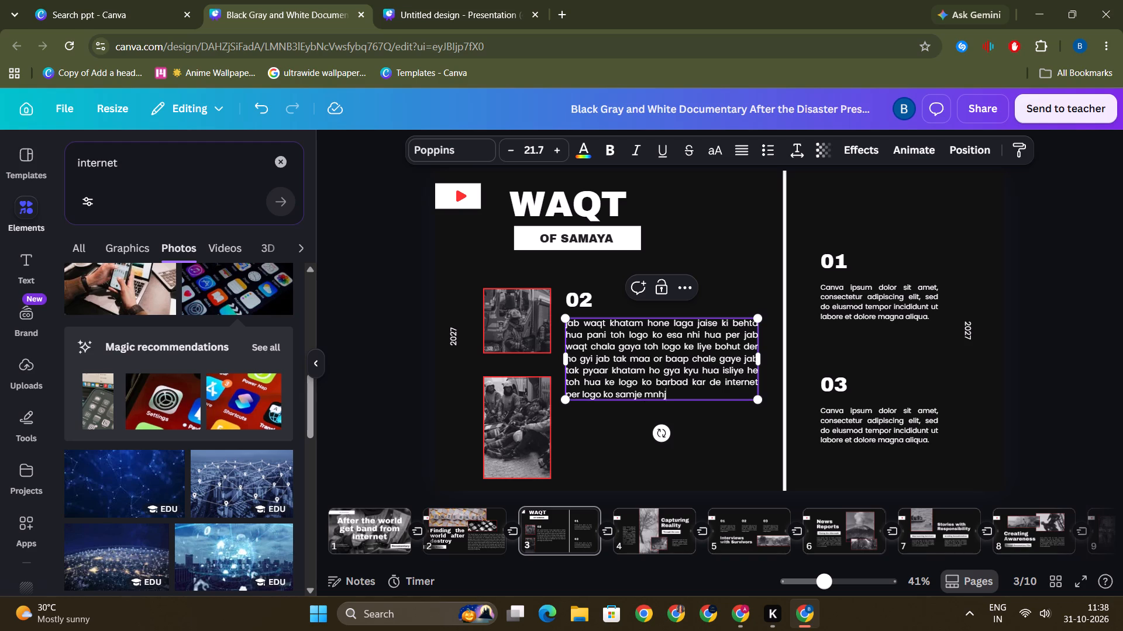
pyautogui.press('BackSpace')
pyautogui.press('BackSpace')
pyautogui.press('BackSpace')
pyautogui.press('BackSpace')
pyautogui.write('hi')
pyautogui.press('space')
pyautogui.press('BackSpace')
pyautogui.press('BackSpace')
pyautogui.press('BackSpace')
pyautogui.write('mh')
pyautogui.press('BackSpace')
pyautogui.press('BackSpace')
pyautogui.write('nhi aya')
pyautogui.press('space')
# Add "isliye kehte hai jab waqt hai pass mein toh" to the end of the 02 paragraph.
pyautogui.write('isi')
pyautogui.press('BackSpace')
pyautogui.press('BackSpace')
pyautogui.write('sliye lk')
pyautogui.press('BackSpace')
pyautogui.press('BackSpace')
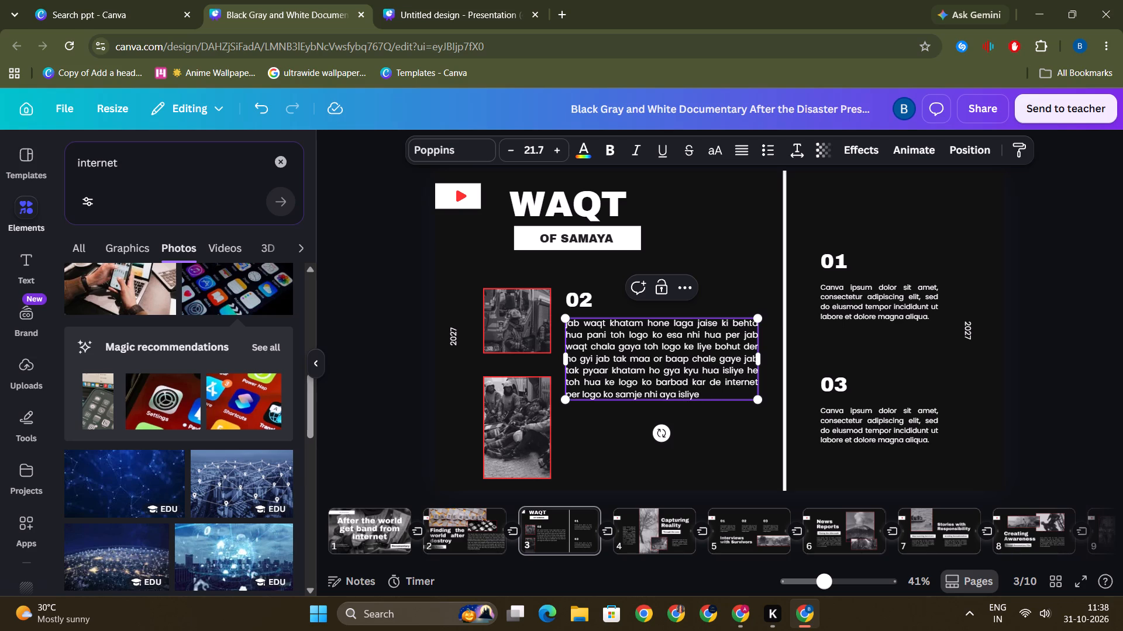
pyautogui.write('kehte hai jab')
pyautogui.press('space')
pyautogui.write('wawr')
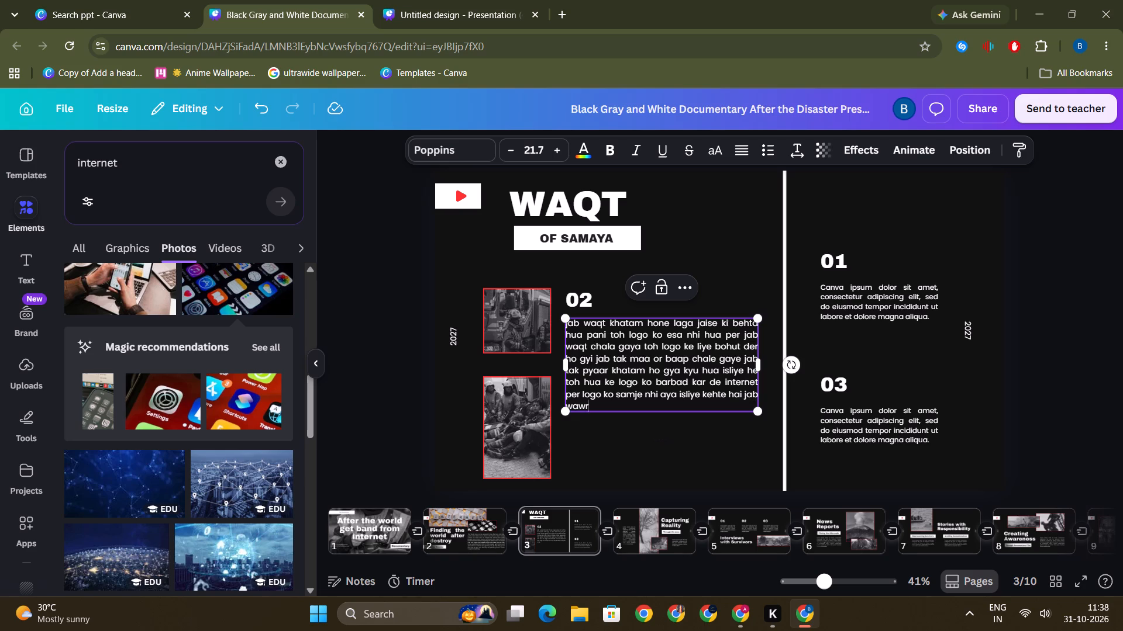
pyautogui.press('space')
pyautogui.press('BackSpace')
pyautogui.press('BackSpace')
pyautogui.press('BackSpace')
pyautogui.write('qt hai pass m')
pyautogui.press('BackSpace')
pyautogui.write('mein toh kli')
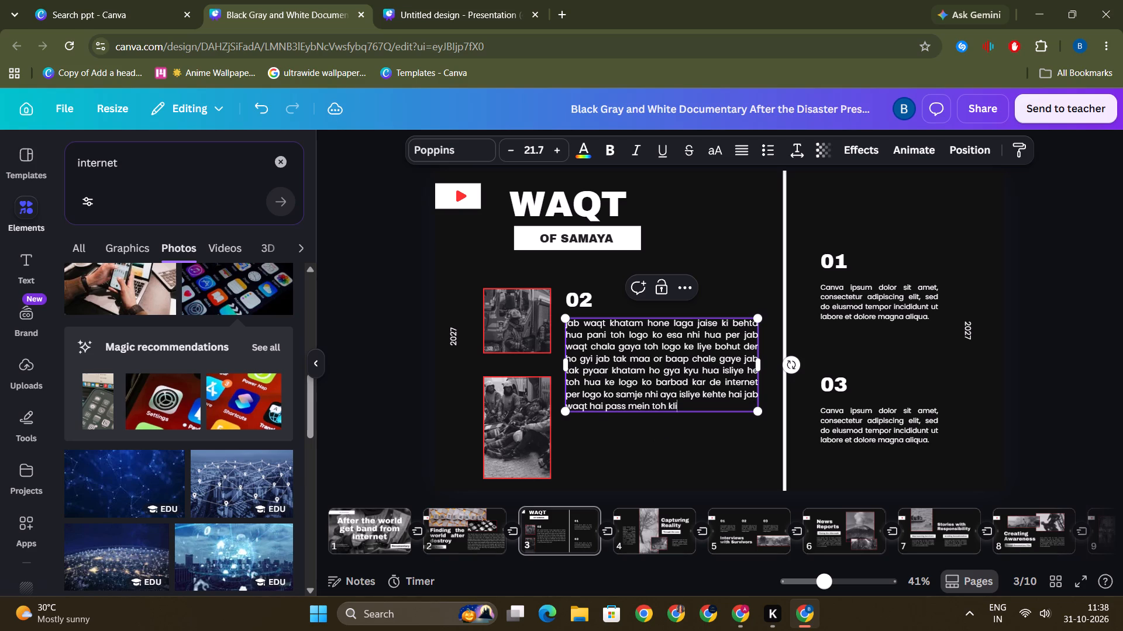
# Add "kls baat ka tention" to the end of the 02 paragraph.
pyautogui.press('BackSpace')
pyautogui.write('ss b')
pyautogui.press('BackSpace')
pyautogui.press('BackSpace')
pyautogui.press('BackSpace')
pyautogui.press('space')
pyautogui.write('baa')
pyautogui.press('space')
pyautogui.press('BackSpace')
pyautogui.write('t kl')
pyautogui.press('BackSpace')
pyautogui.write('a')
pyautogui.press('space')
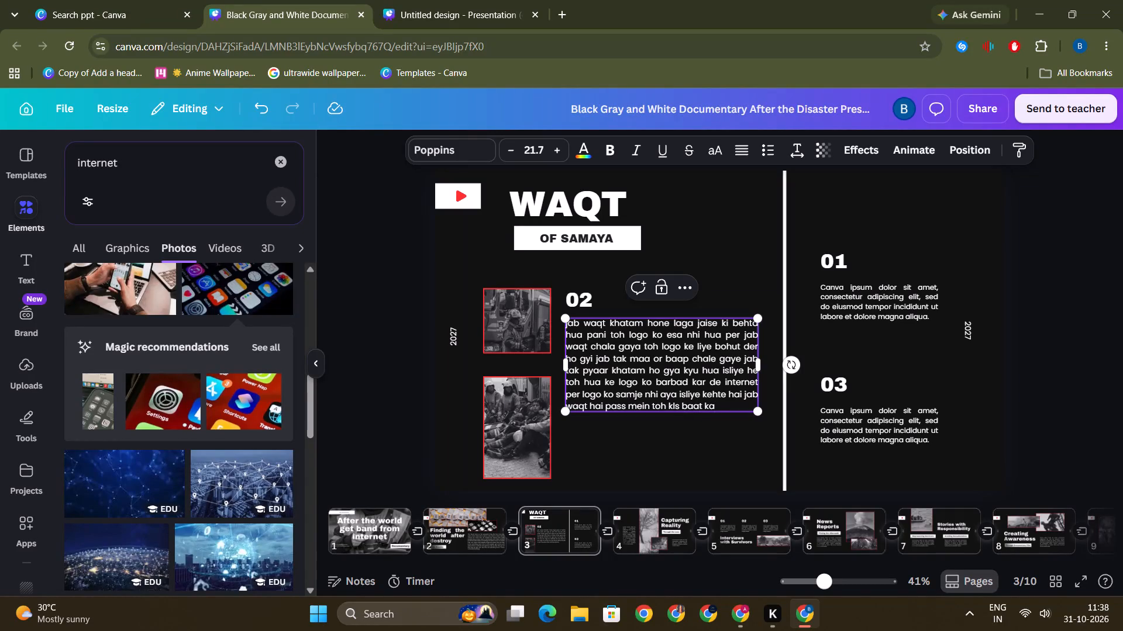
pyautogui.write('tention')
pyautogui.press('space')
# Continue the 02 paragraph with "milo jisse milna ho or".
pyautogui.write('mji')
pyautogui.press('BackSpace')
pyautogui.press('BackSpace')
pyautogui.press('i')
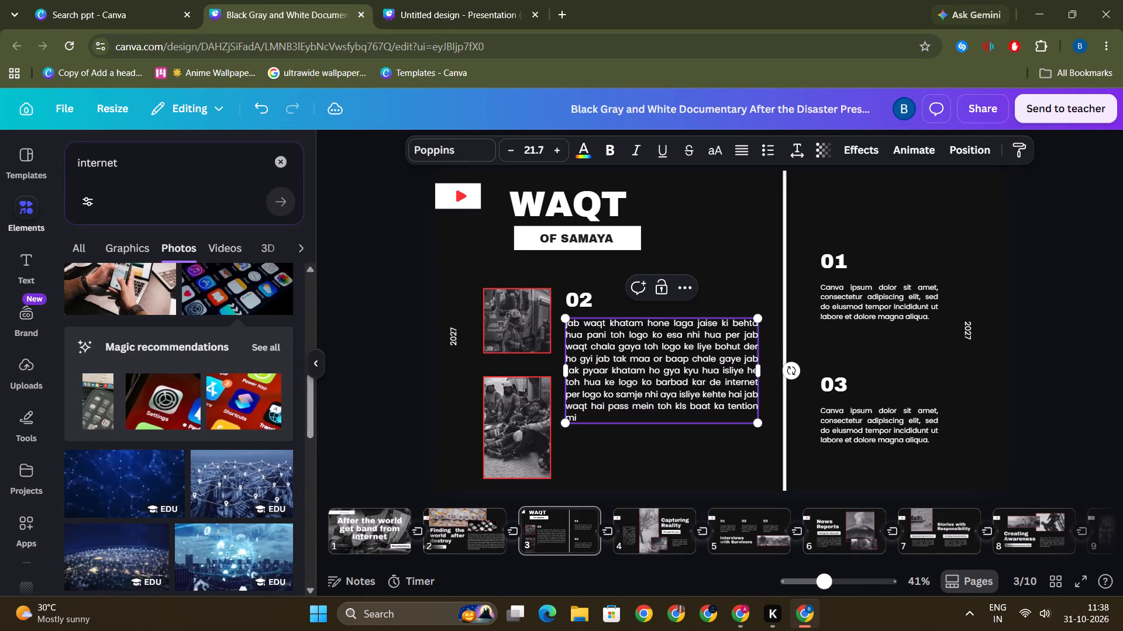
pyautogui.write('lo jisse milna hjo')
pyautogui.press('BackSpace')
pyautogui.press('BackSpace')
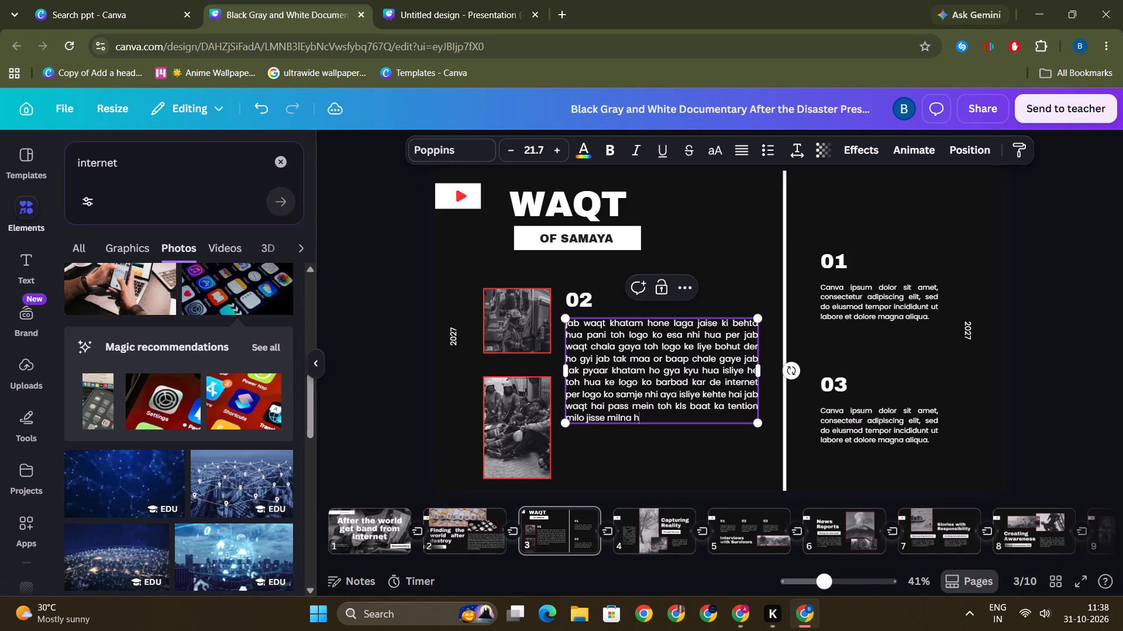
pyautogui.write('o or')
pyautogui.press('space')
pyautogui.press('BackSpace')
pyautogui.write('joiss')
pyautogui.press('BackSpace')
pyautogui.press('BackSpace')
pyautogui.press('BackSpace')
pyautogui.press('BackSpace')
pyautogui.press('BackSpace')
pyautogui.press('space')
# Add "jisse na milna ho" to the end of the 02 paragraph.
pyautogui.write('jisse na mil')
pyautogui.write('na hjo')
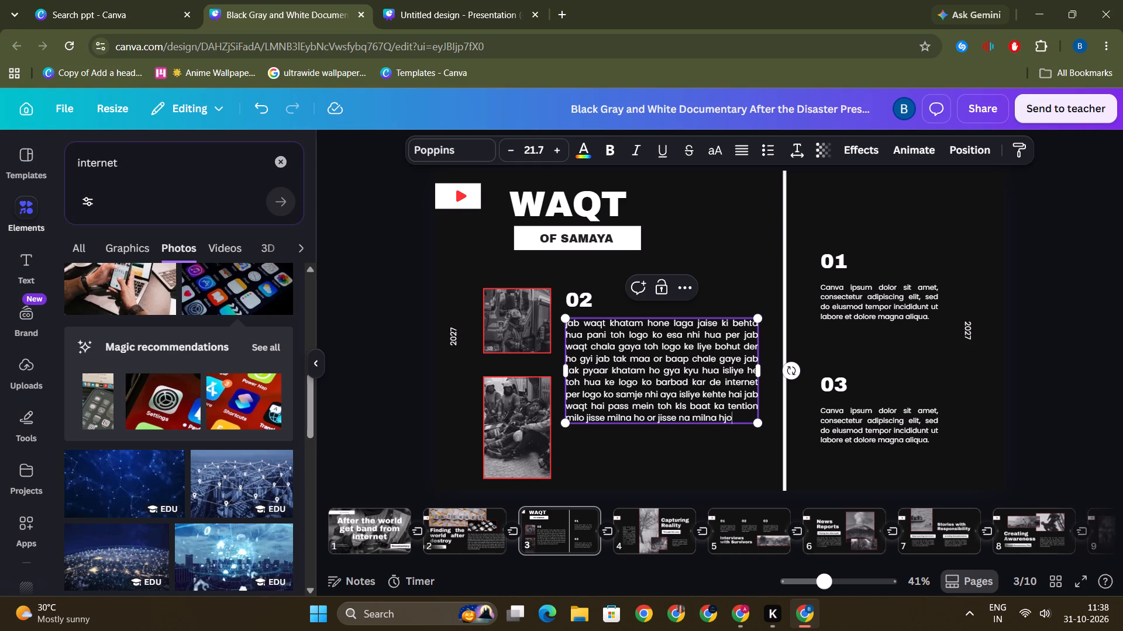
pyautogui.press('BackSpace')
pyautogui.press('BackSpace')
pyautogui.write('o')
pyautogui.press('space')
# Extend the 02 paragraph with "usse bhi milo kyu ki yeh duniya esi hai jab log chale jate hai".
pyautogui.write('su')
pyautogui.press('BackSpace')
pyautogui.press('BackSpace')
pyautogui.write('usse bhi milo kjy')
pyautogui.press('BackSpace')
pyautogui.press('BackSpace')
pyautogui.write('yu ki yeh duniay')
pyautogui.press('space')
pyautogui.press('BackSpace')
pyautogui.press('BackSpace')
pyautogui.press('BackSpace')
pyautogui.write('ya esi hai jab log chale jate hia')
pyautogui.press('BackSpace')
pyautogui.press('BackSpace')
# Continue the 02 paragraph with "to esa hota hai ke bohut der ho gyi".
pyautogui.write('ai to esa hota hota ha=')
pyautogui.press('BackSpace')
pyautogui.press('BackSpace')
pyautogui.press('BackSpace')
pyautogui.press('BackSpace')
pyautogui.press('BackSpace')
pyautogui.press('BackSpace')
pyautogui.press('BackSpace')
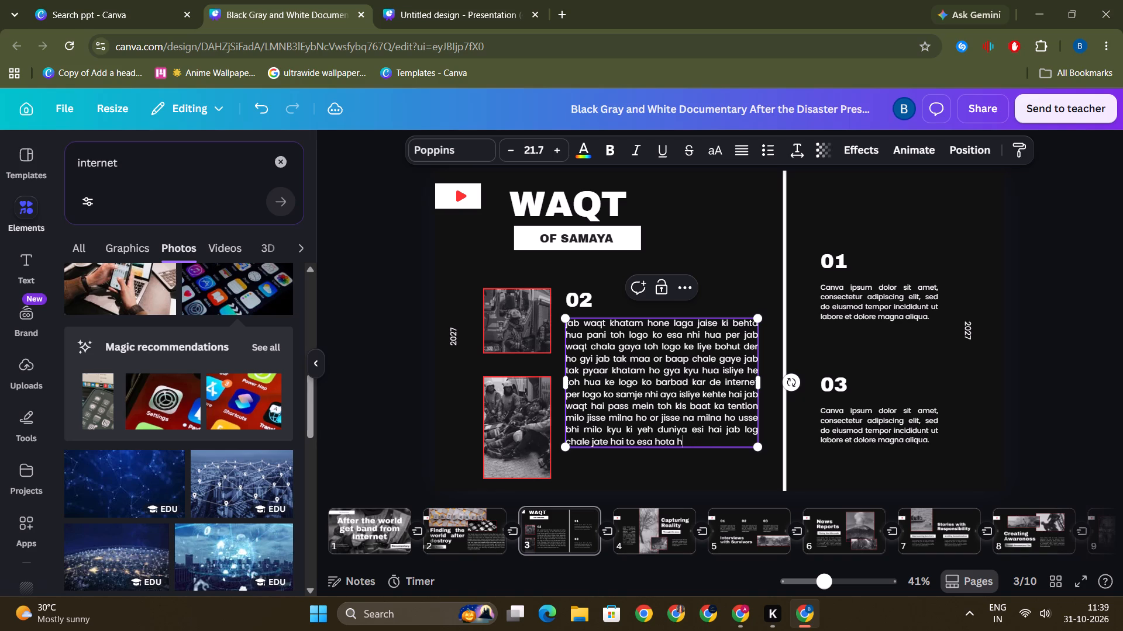
pyautogui.write('ai ke bpohu')
pyautogui.press('BackSpace')
pyautogui.press('BackSpace')
pyautogui.press('BackSpace')
pyautogui.press('BackSpace')
pyautogui.write('ohut der ho gyi')
pyautogui.press('space')
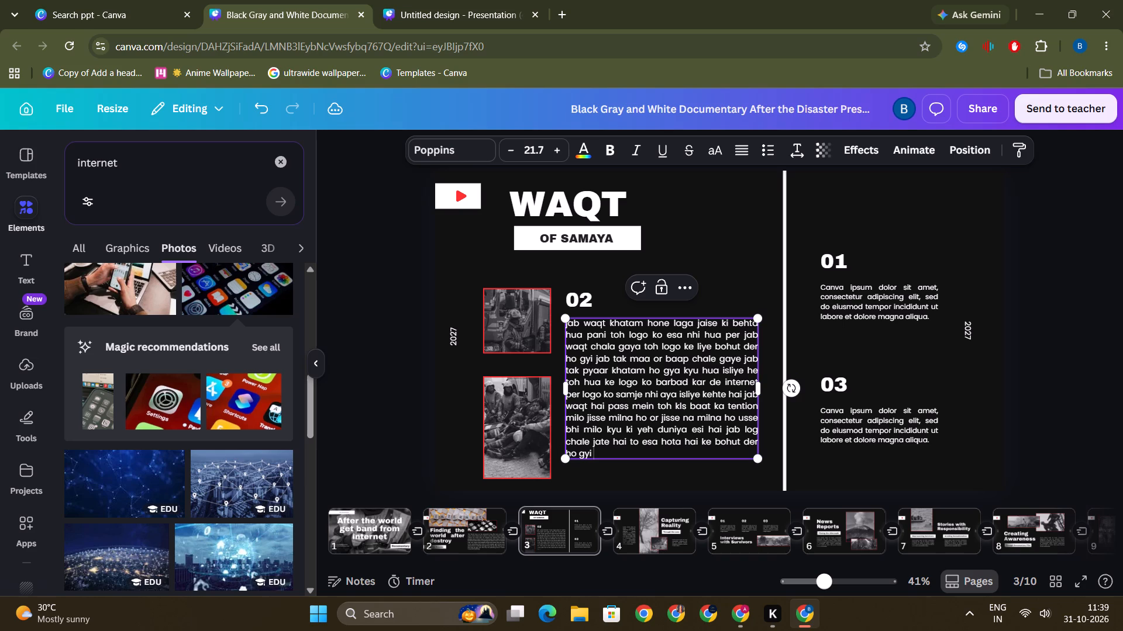
# Add "isliye afsos ke alawa kuch nhi" to the end of the 02 paragraph.
pyautogui.write('il')
pyautogui.press('BackSpace')
pyautogui.write('sliyena')
pyautogui.press('BackSpace')
pyautogui.press('BackSpace')
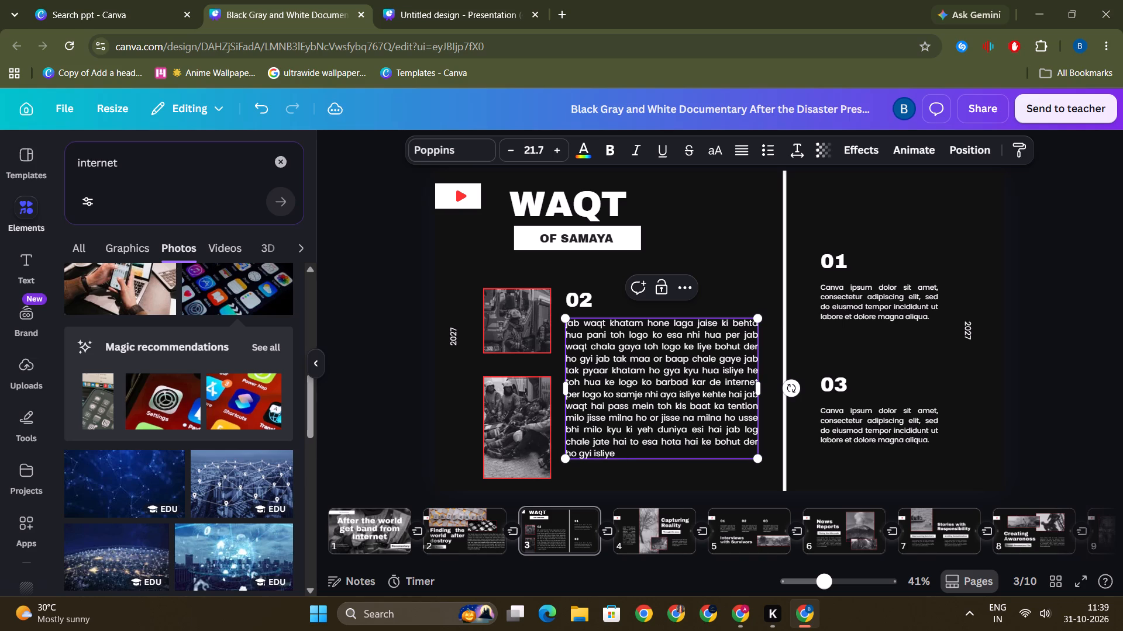
pyautogui.press('space')
pyautogui.write('afsos')
pyautogui.press('space')
pyautogui.write('le')
pyautogui.press('BackSpace')
pyautogui.press('BackSpace')
pyautogui.write('ke alawa kuh')
pyautogui.press('BackSpace')
pyautogui.write('ch nhi a')
pyautogui.press('BackSpace')
# Extend the 02 paragraph with "bach ta hai toh milo khush raho yeh hai duniya".
pyautogui.write('bach ta hai toh milo khush rah')
pyautogui.press('space')
pyautogui.press('BackSpace')
pyautogui.write('o yeh ha')
pyautogui.press('space')
pyautogui.press('BackSpace')
pyautogui.press('BackSpace')
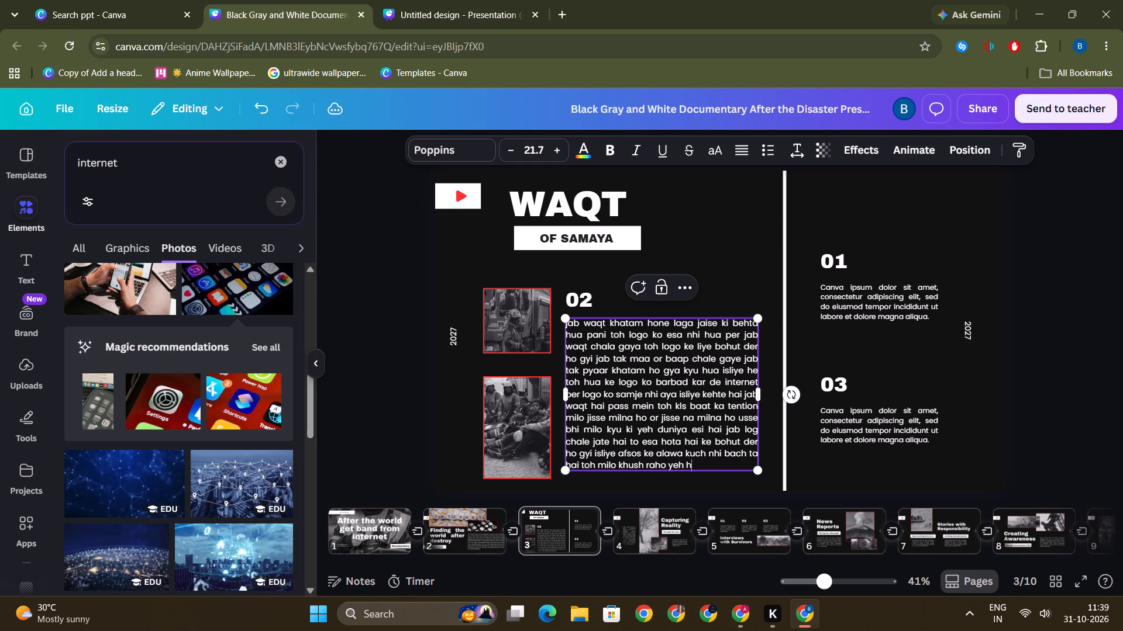
pyautogui.write('ai duniye')
pyautogui.press('space')
pyautogui.press('BackSpace')
pyautogui.press('BackSpace')
pyautogui.write('a ue')
# Finish the 02 paragraph with "yeh esa he chalta rehagi" and leave the text box.
pyautogui.press('BackSpace')
pyautogui.press('BackSpace')
pyautogui.write('yuehn')
pyautogui.press('BackSpace')
pyautogui.press('BackSpace')
pyautogui.press('BackSpace')
pyautogui.press('BackSpace')
pyautogui.write('eh c')
pyautogui.press('BackSpace')
pyautogui.write('esa he chalta')
pyautogui.press('space')
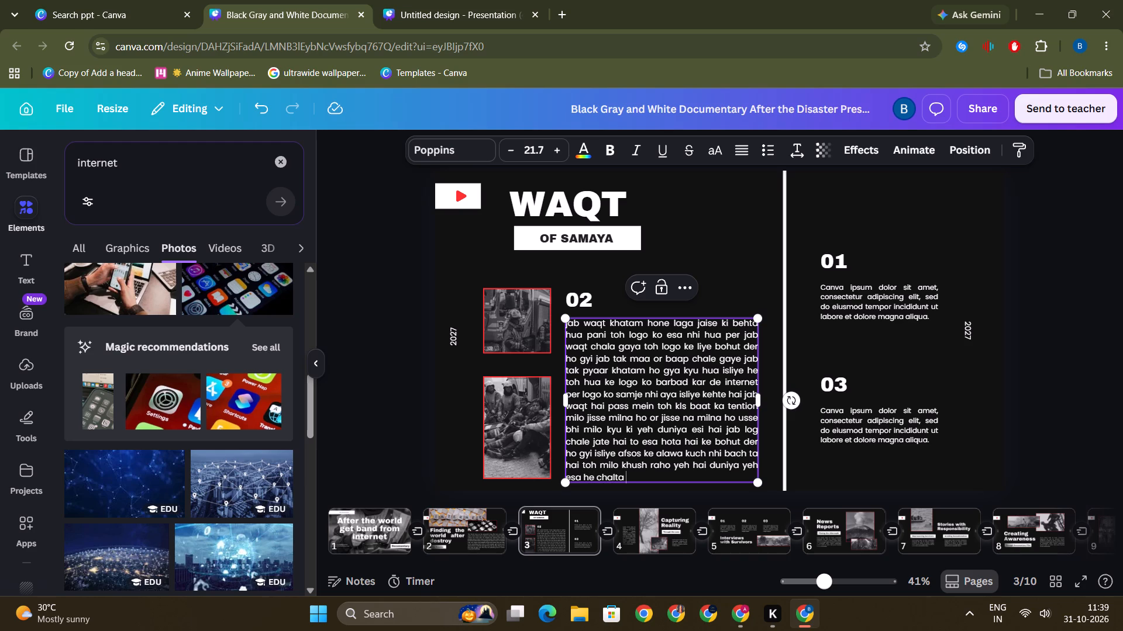
pyautogui.write('rehti')
pyautogui.press('BackSpace')
pyautogui.press('a')
pyautogui.press('BackSpace')
pyautogui.press('BackSpace')
pyautogui.write('ahi')
pyautogui.press('space')
pyautogui.press('BackSpace')
pyautogui.press('BackSpace')
pyautogui.press('BackSpace')
pyautogui.write('gi')
pyautogui.click(922, 254)
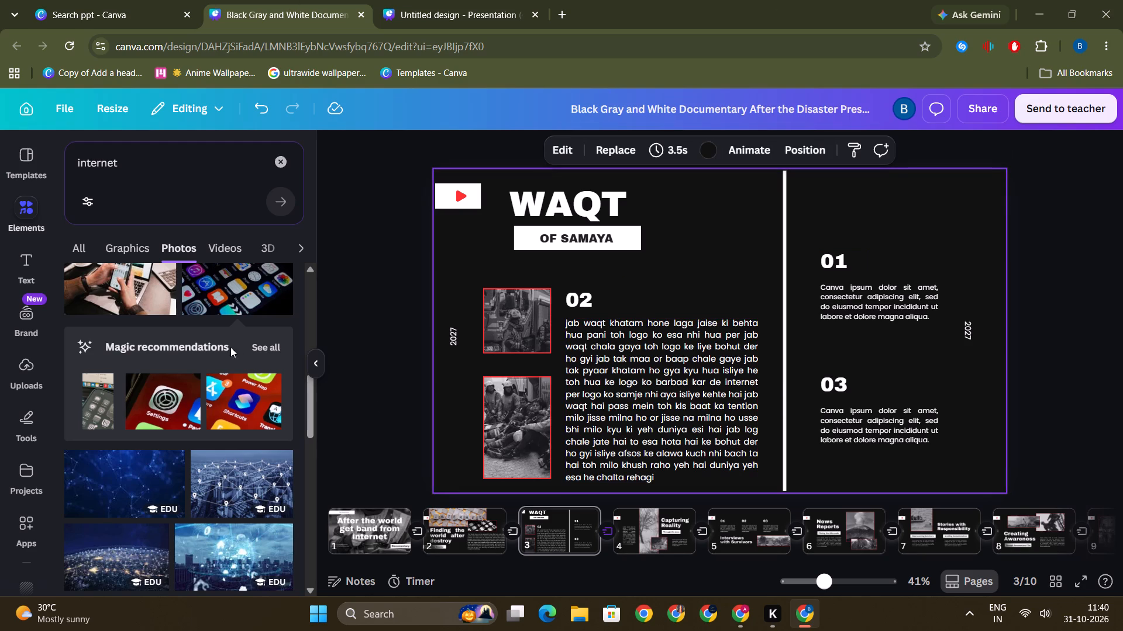
# Search photos for "time" and replace slide 3's upper picture with the hourglass photo and the lower one with the hanging station clock.
pyautogui.click(33, 214)
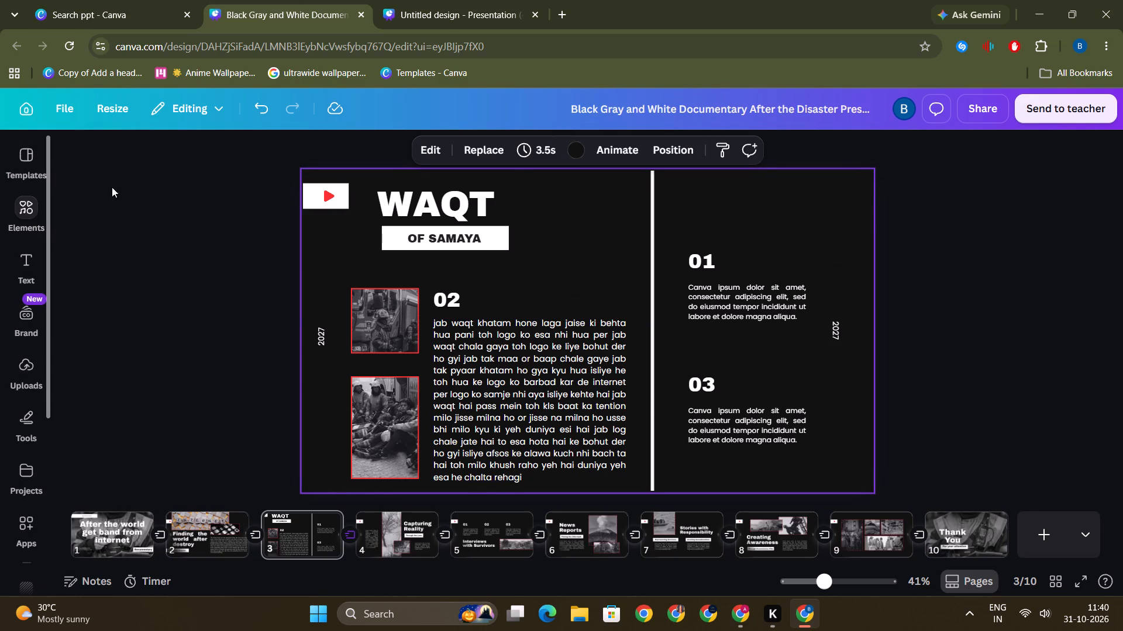
pyautogui.click(23, 232)
pyautogui.tripleClick(133, 168)
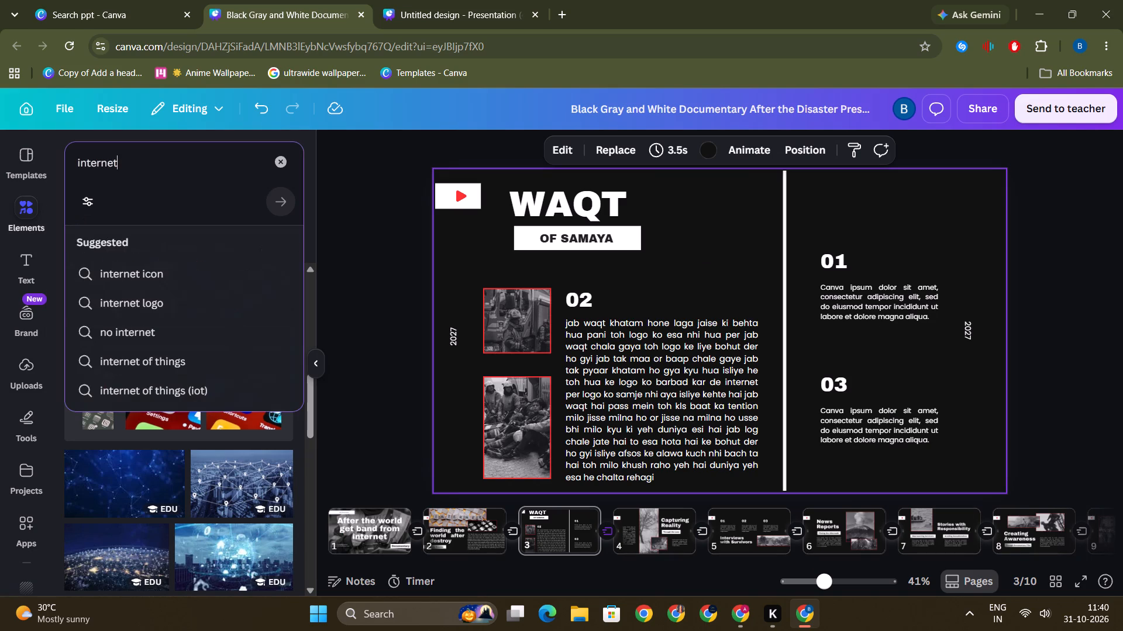
pyautogui.write('time')
pyautogui.press('Return')
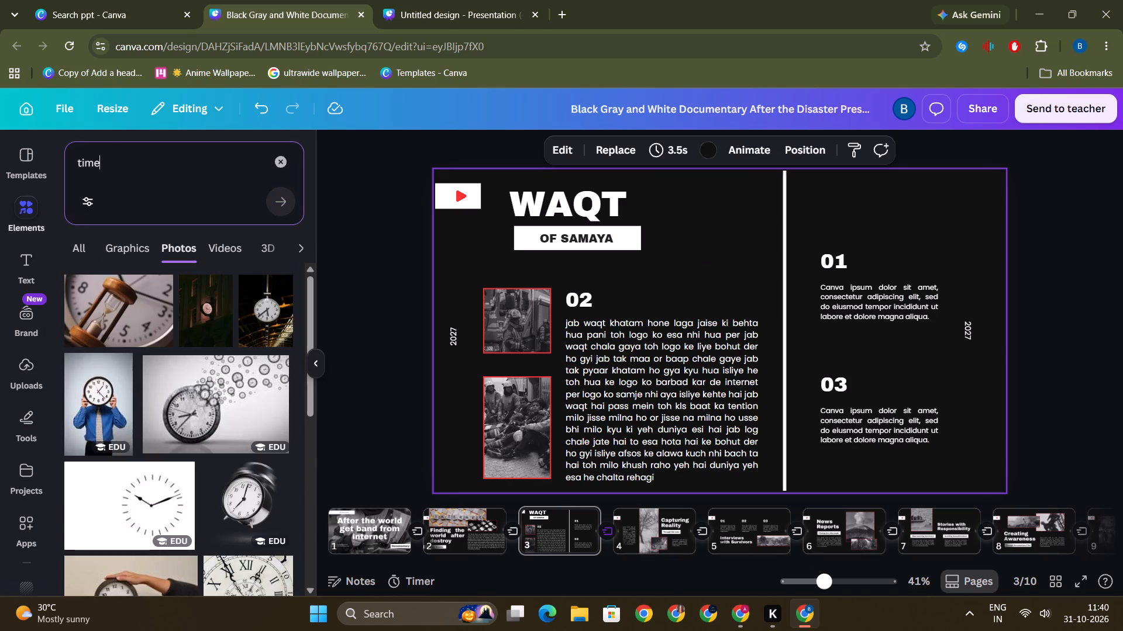
pyautogui.moveTo(107, 299); pyautogui.dragTo(519, 322)
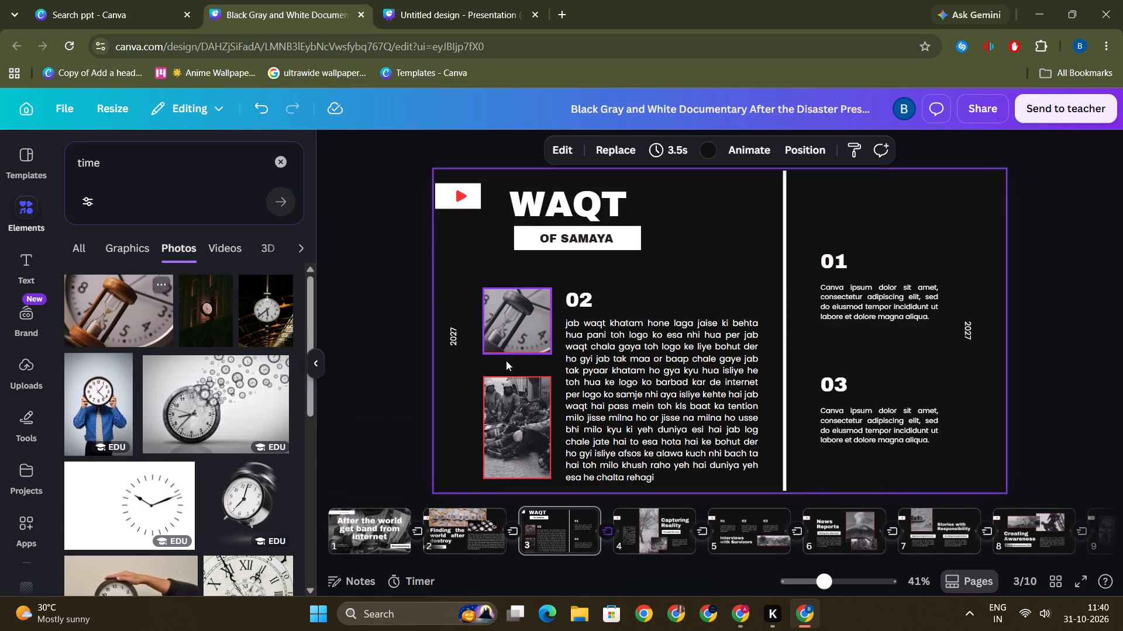
pyautogui.moveTo(270, 315); pyautogui.dragTo(512, 412)
pyautogui.click(1092, 287)
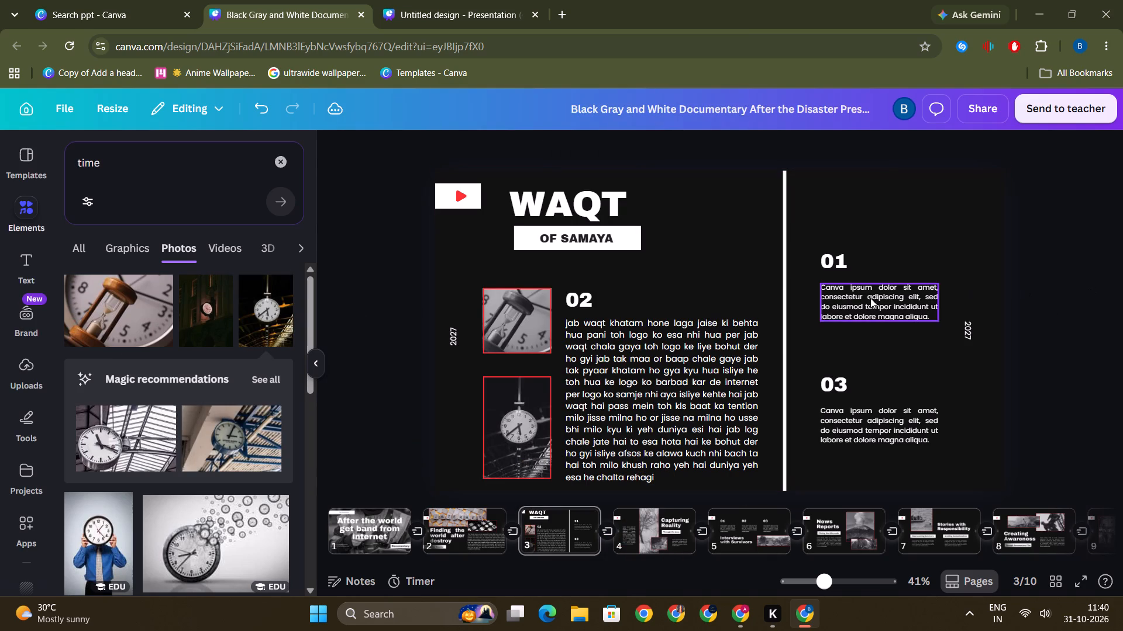
# Move the 01 and 03 headings closer to the white vertical divider line.
pyautogui.moveTo(858, 262); pyautogui.dragTo(842, 262)
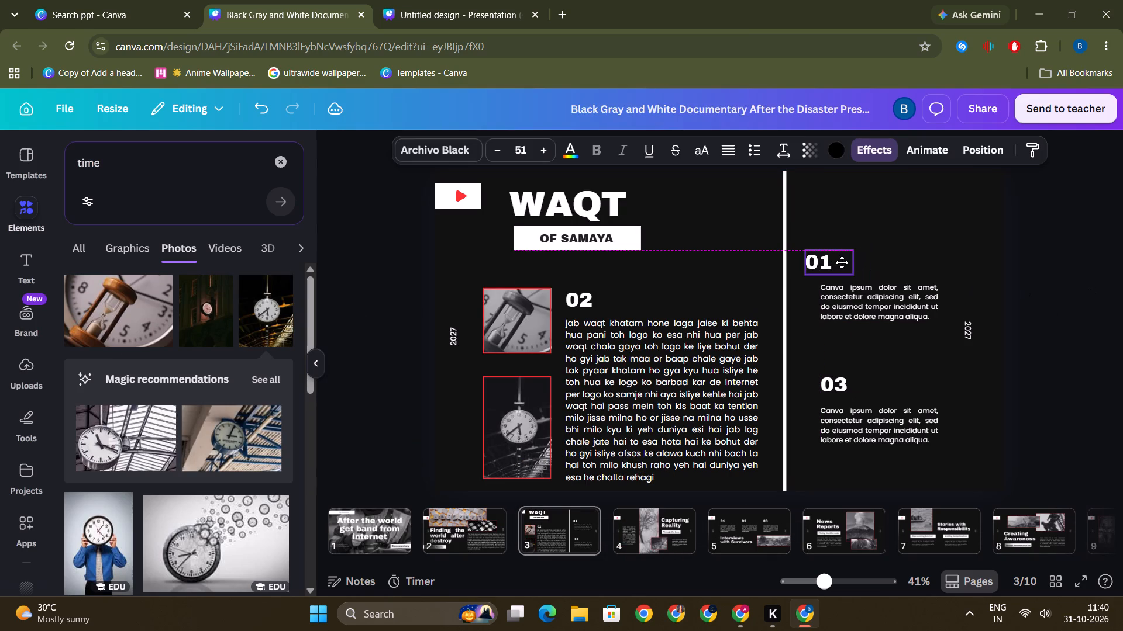
pyautogui.moveTo(842, 262); pyautogui.dragTo(835, 262)
pyautogui.moveTo(833, 392); pyautogui.dragTo(818, 390)
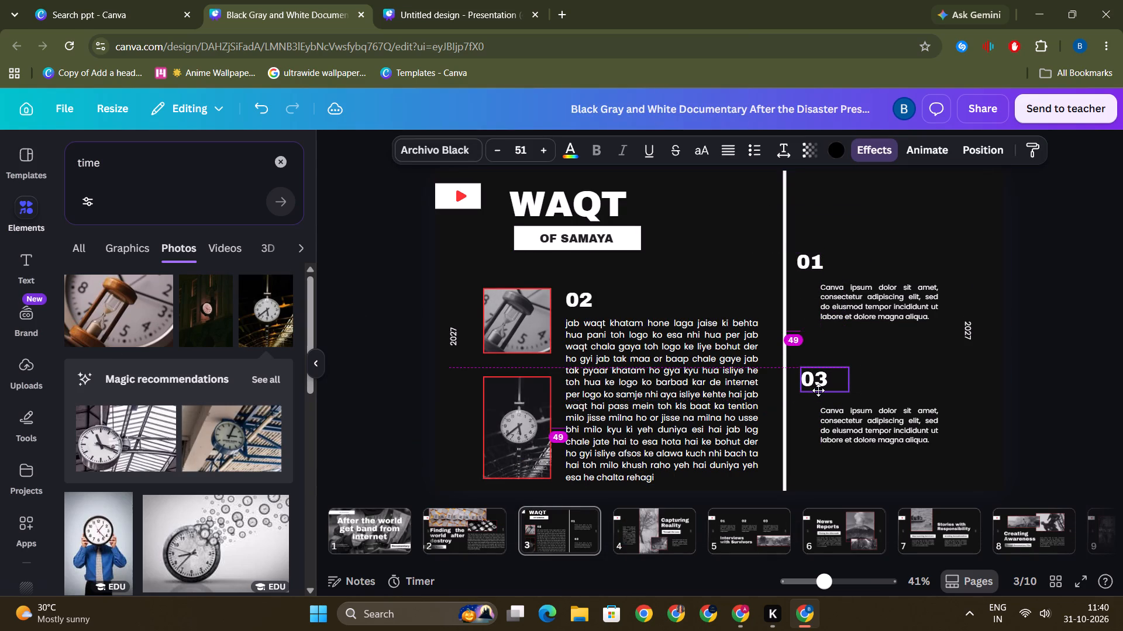
pyautogui.moveTo(818, 390); pyautogui.dragTo(809, 390)
# Replace the placeholder paragraph under 01 with "Pyaar karo khush raho milo or milne bulao simple".
pyautogui.click(879, 302)
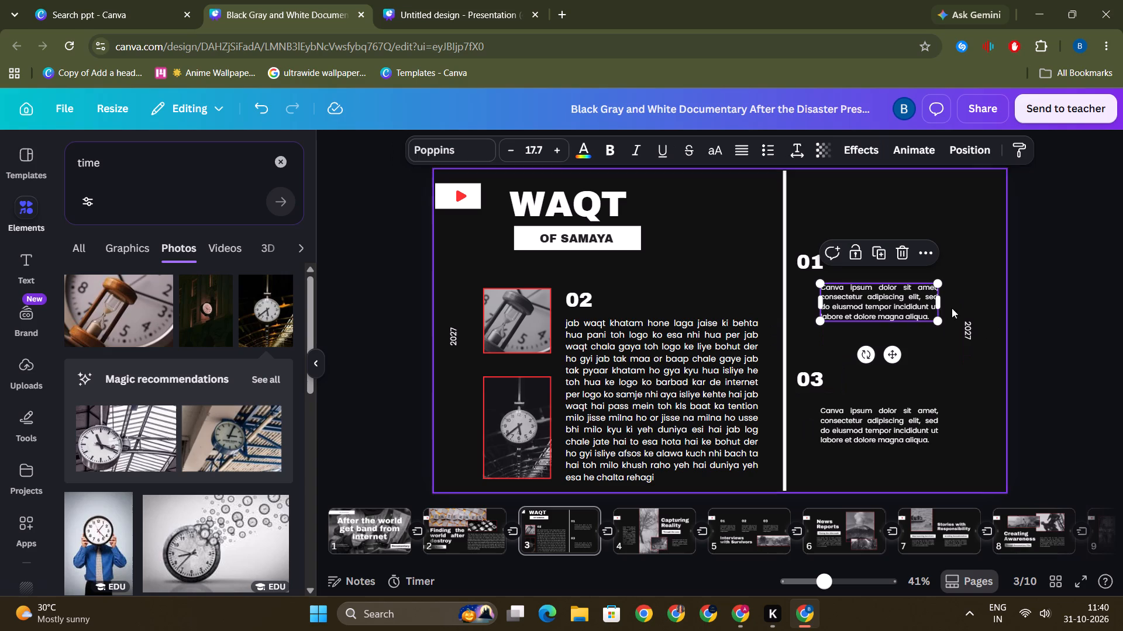
pyautogui.doubleClick(932, 305)
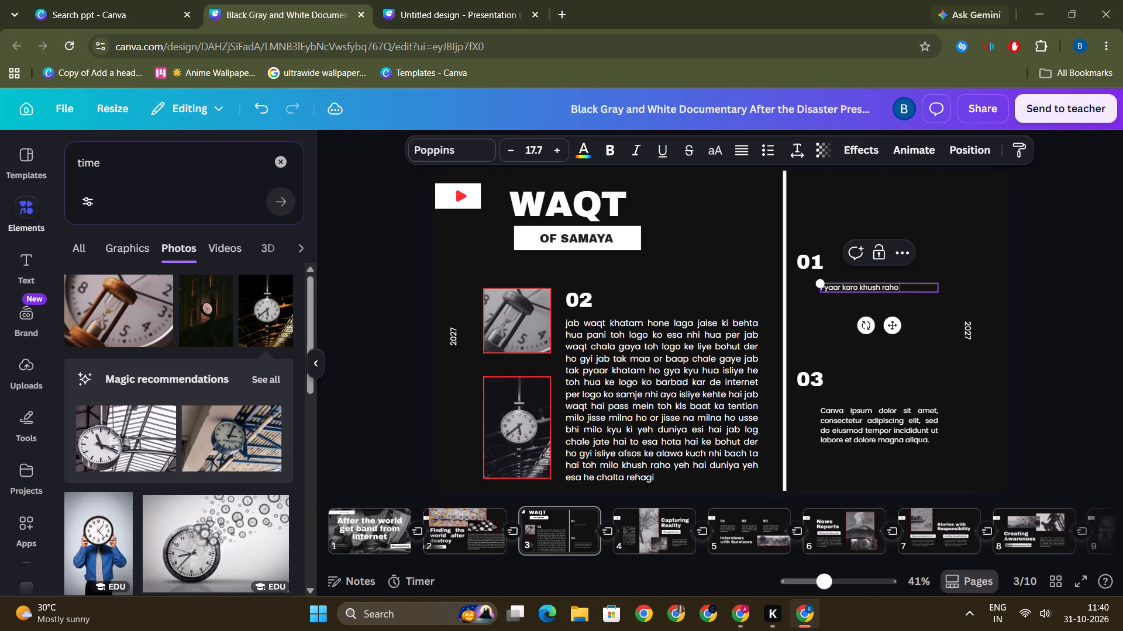
pyautogui.press('BackSpace')
pyautogui.write('lo or i')
pyautogui.press('BackSpace')
pyautogui.write('milne bn')
pyautogui.press('BackSpace')
pyautogui.press('BackSpace')
pyautogui.write('bulao i')
pyautogui.press('BackSpace')
pyautogui.write('simple')
pyautogui.press('space')
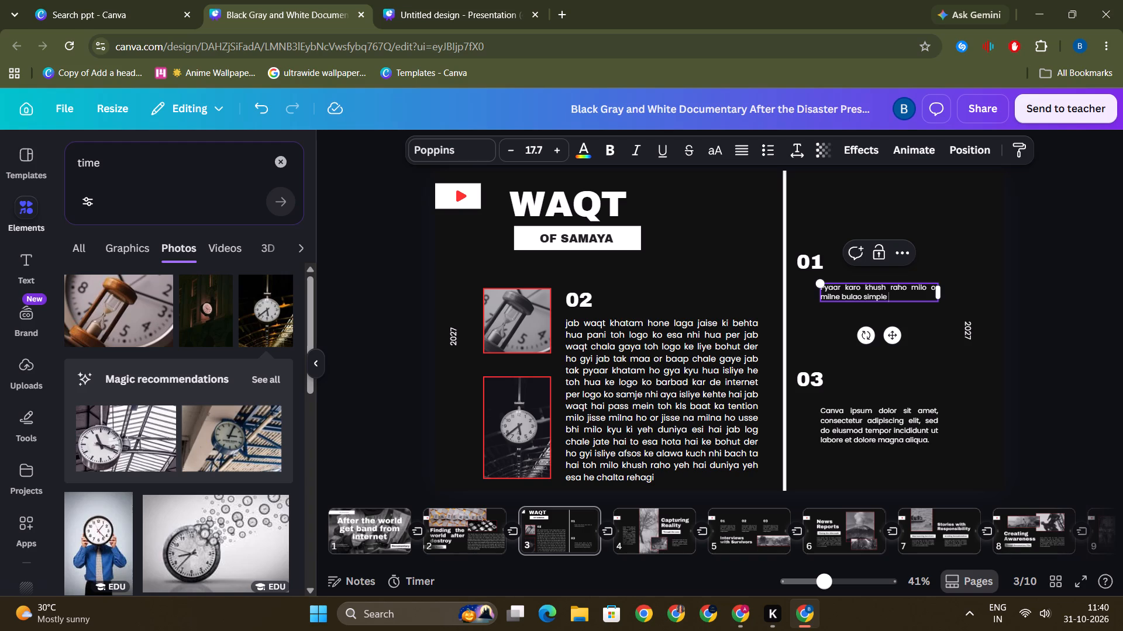
# Replace the placeholder paragraph under 03 with "waqt ki ahmiyat ko samjo nhi toh yeh waqt hai".
pyautogui.doubleClick(869, 427)
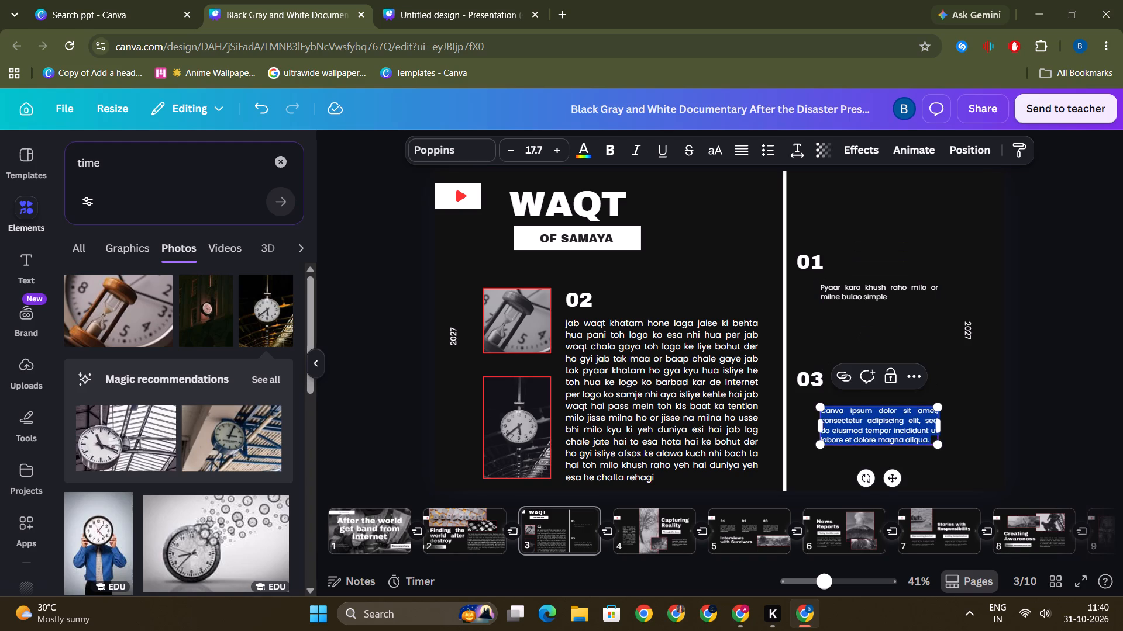
pyautogui.press('BackSpace')
pyautogui.write('wat')
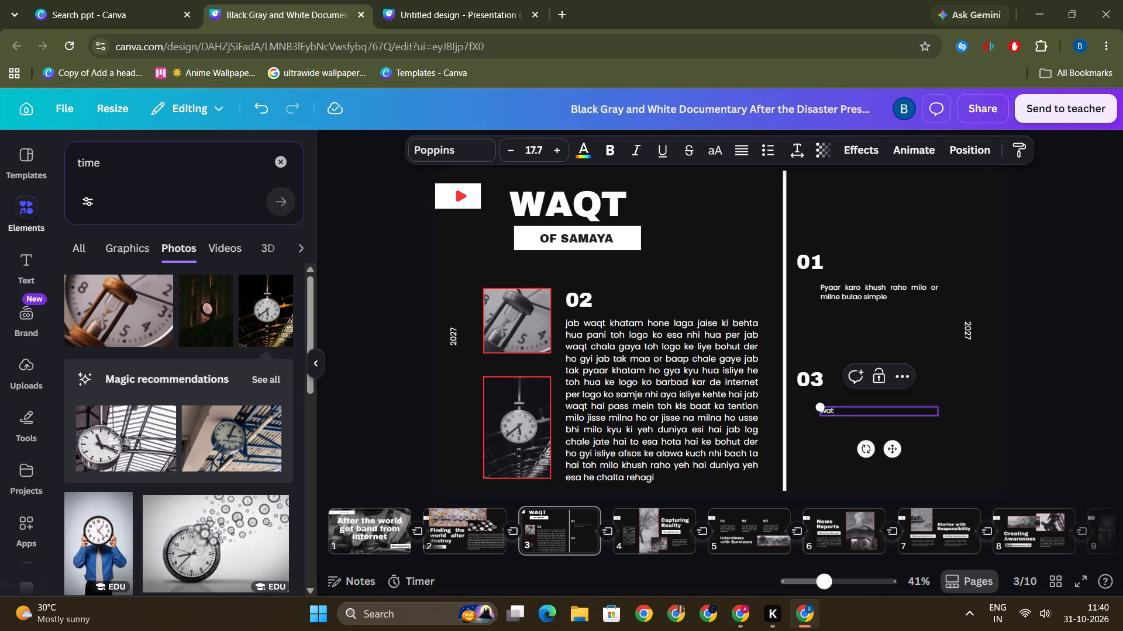
pyautogui.press('BackSpace')
pyautogui.write('qt lo')
pyautogui.press('BackSpace')
pyautogui.press('BackSpace')
pyautogui.write('ki ahmiyat kp')
pyautogui.press('space')
pyautogui.press('BackSpace')
pyautogui.press('BackSpace')
pyautogui.write('o sa')
pyautogui.write('mjo nhi toh yeh waqt hai')
pyautogui.press('space')
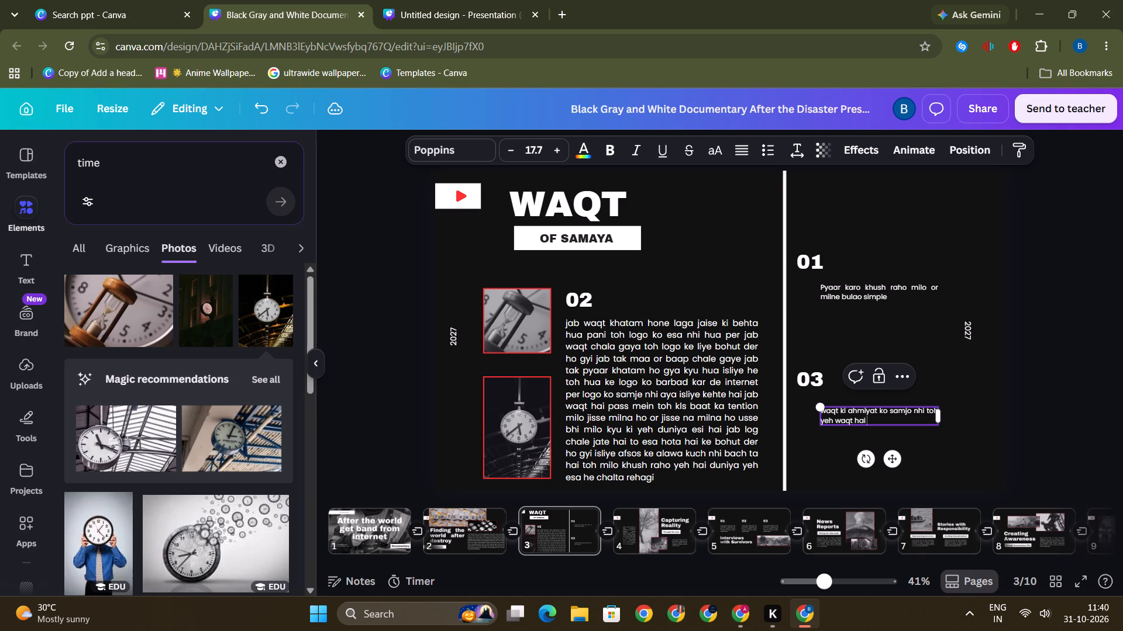
# Continue the 03 paragraph with "yeh na milta hai na he dubara aata hai bus chalta hai or chalta hai".
pyautogui.write('yeh na milta hai na he dubara aat')
pyautogui.press('space')
pyautogui.press('BackSpace')
pyautogui.write('a hai bus chalta hai ot ch')
pyautogui.press('BackSpace')
pyautogui.press('BackSpace')
pyautogui.press('BackSpace')
pyautogui.press('BackSpace')
pyautogui.write('r chalta hai')
pyautogui.press('space')
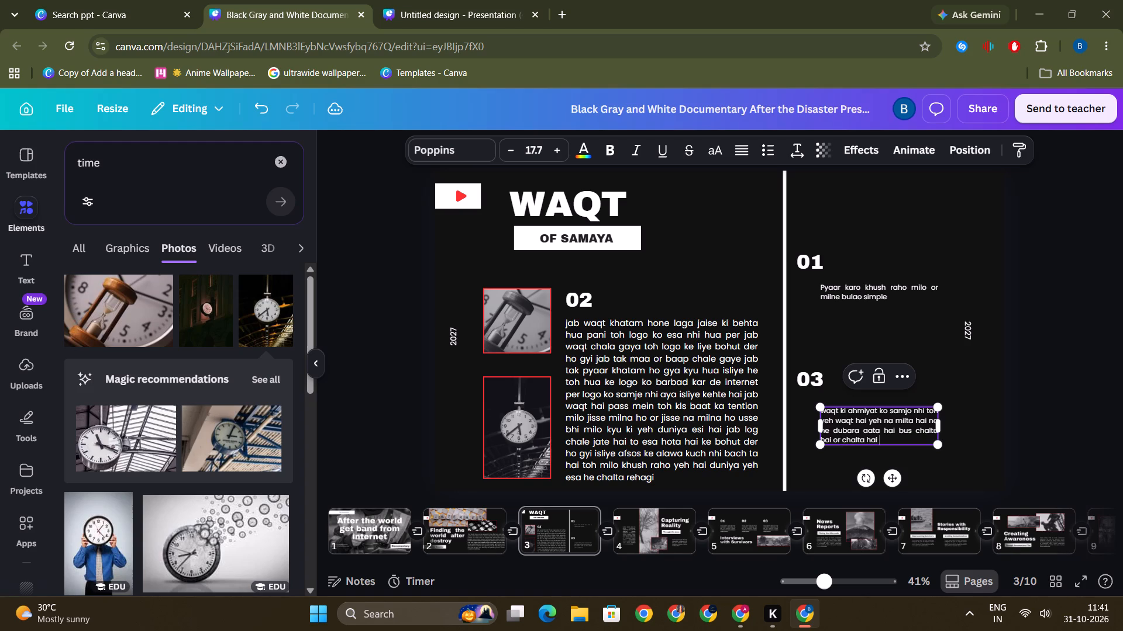
# Widen the 03 paragraph's text box to about 570 and enlarge its text to size 24.7.
pyautogui.moveTo(945, 427); pyautogui.dragTo(995, 433)
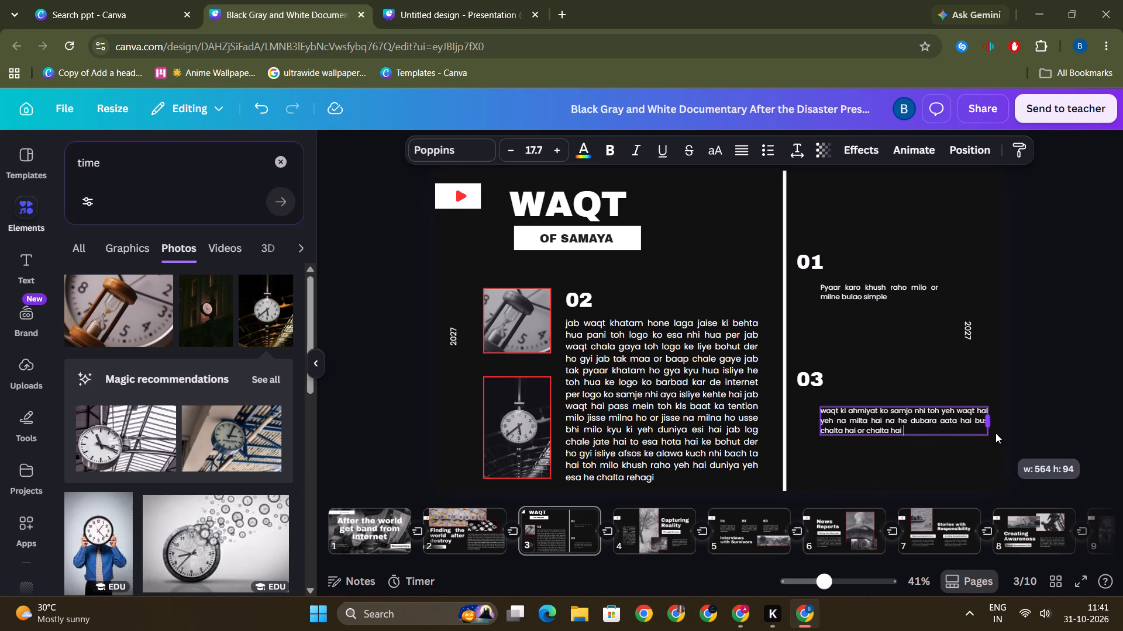
pyautogui.moveTo(995, 433); pyautogui.dragTo(998, 433)
pyautogui.tripleClick(559, 143)
pyautogui.tripleClick(559, 143)
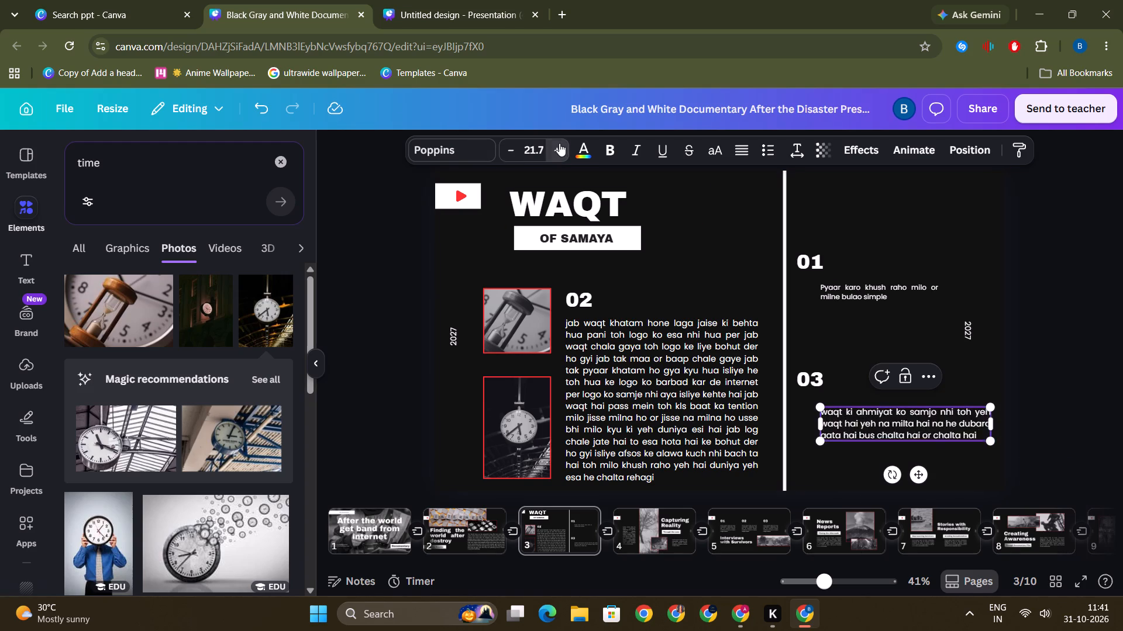
pyautogui.click(559, 143)
pyautogui.click(1052, 275)
# Move the 03 paragraph up and closer to the divider line so it sits directly beneath its heading.
pyautogui.moveTo(928, 440); pyautogui.dragTo(919, 428)
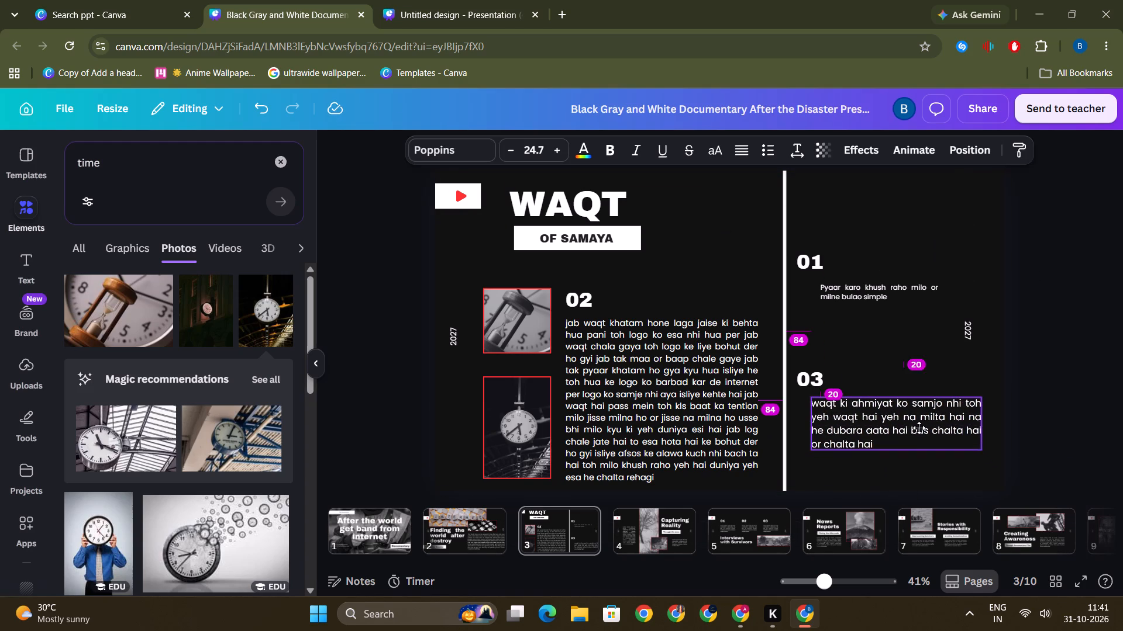
pyautogui.moveTo(919, 428); pyautogui.dragTo(919, 427)
pyautogui.click(684, 398)
# Set the 03 paragraph's font size to 21.
pyautogui.click(885, 418)
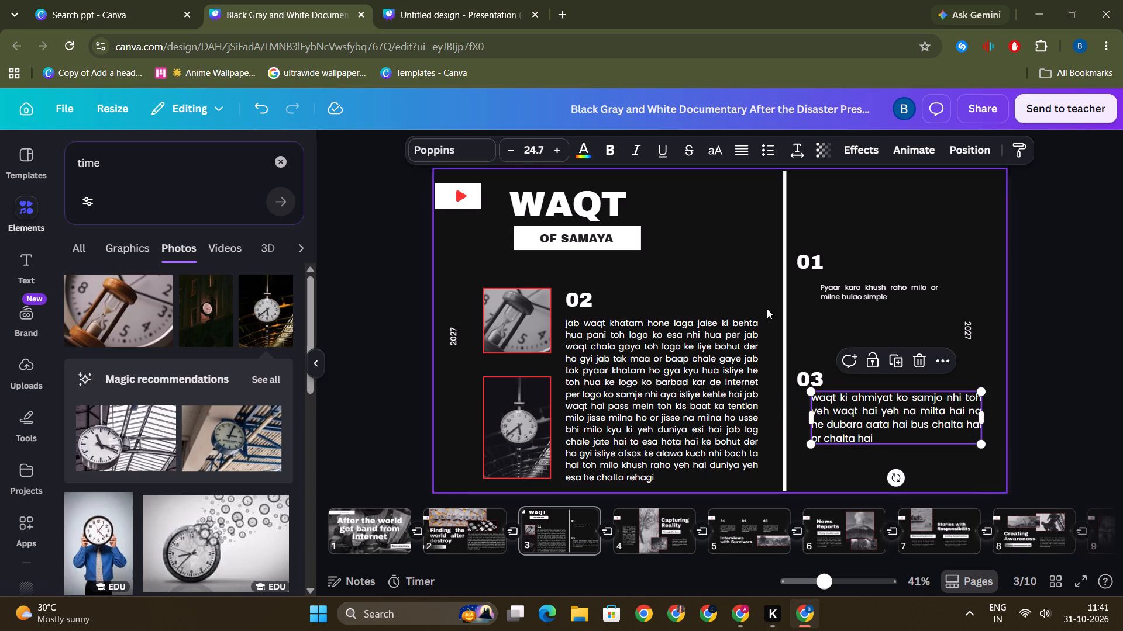
pyautogui.click(533, 150)
pyautogui.write('21')
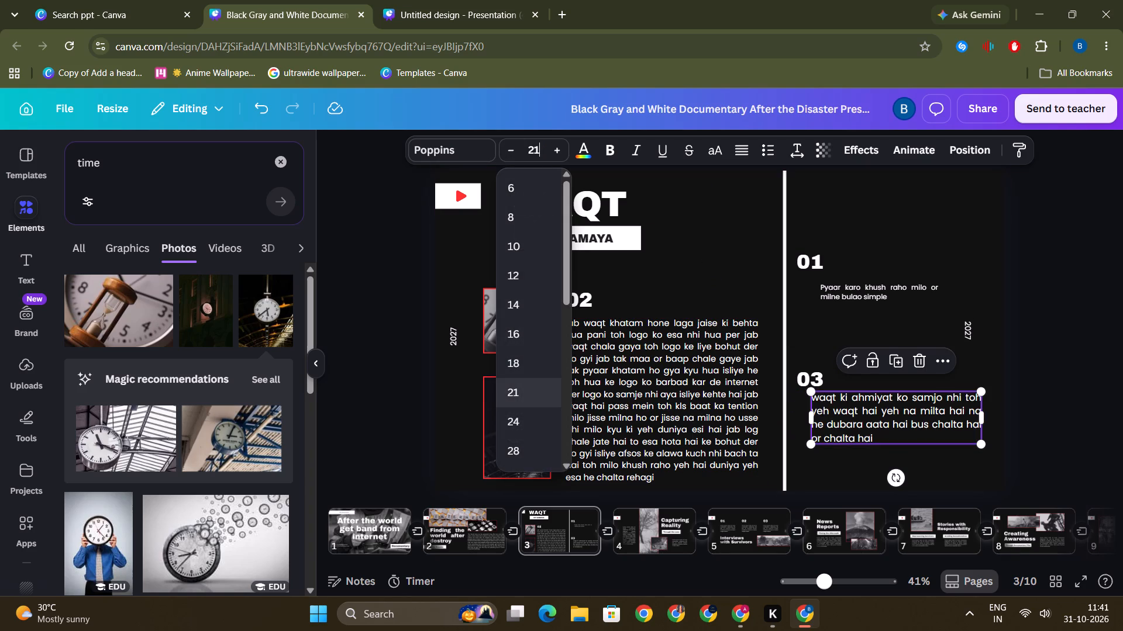
pyautogui.press('Return')
pyautogui.click(1105, 289)
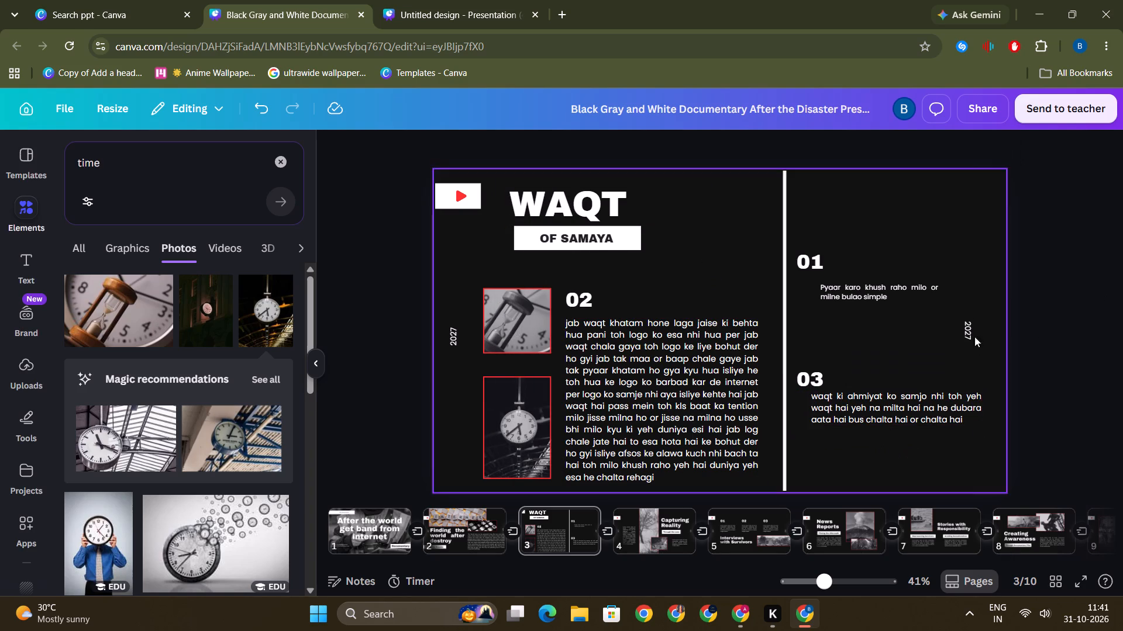
# Enlarge the 01 paragraph's text to size 23.7 and nudge its text box slightly upward.
pyautogui.click(890, 293)
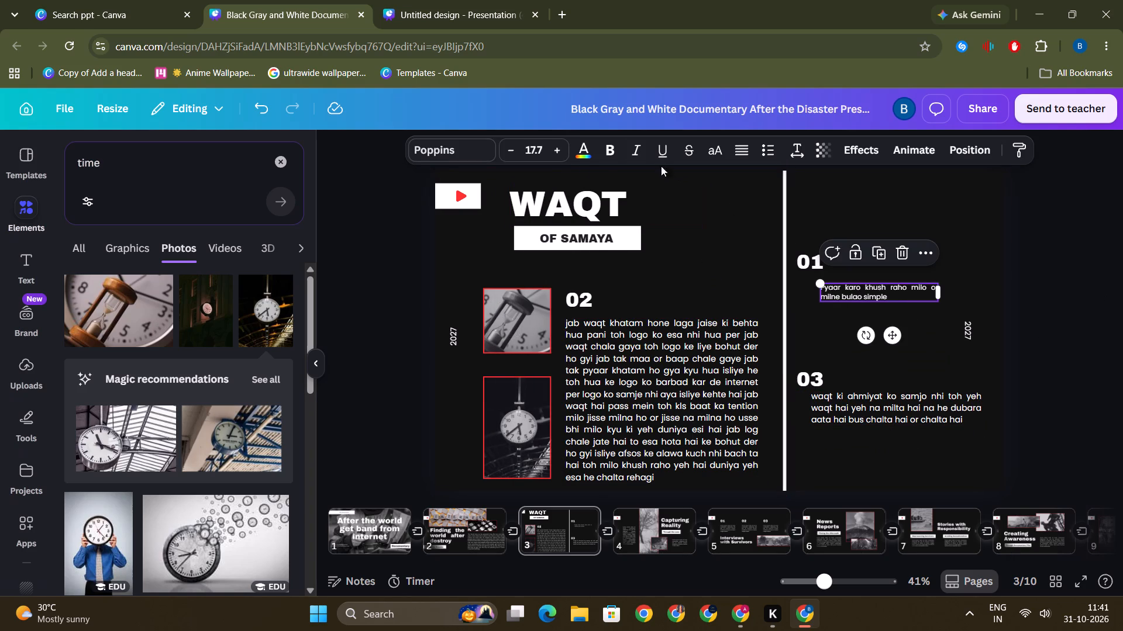
pyautogui.tripleClick(561, 154)
pyautogui.tripleClick(561, 154)
pyautogui.click(1077, 245)
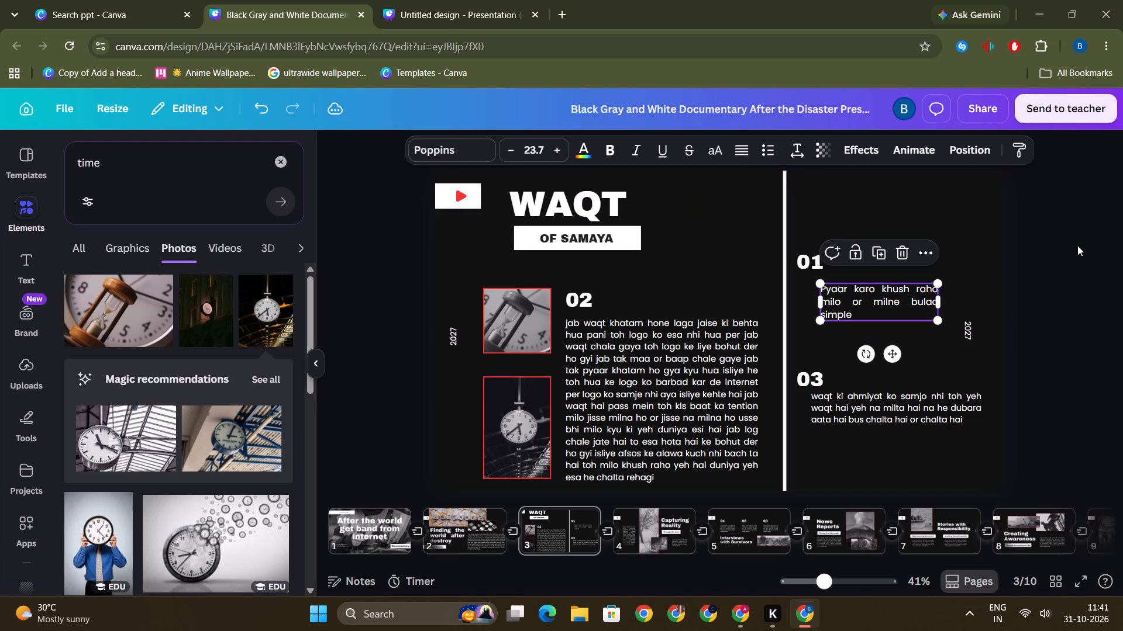
pyautogui.click(890, 303)
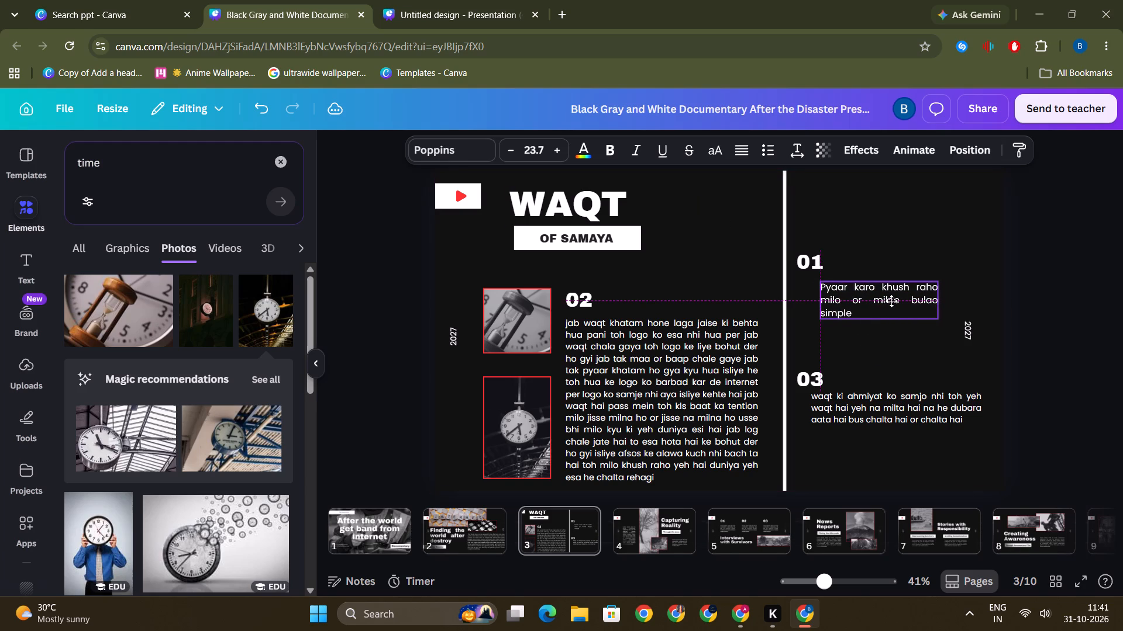
pyautogui.click(1107, 266)
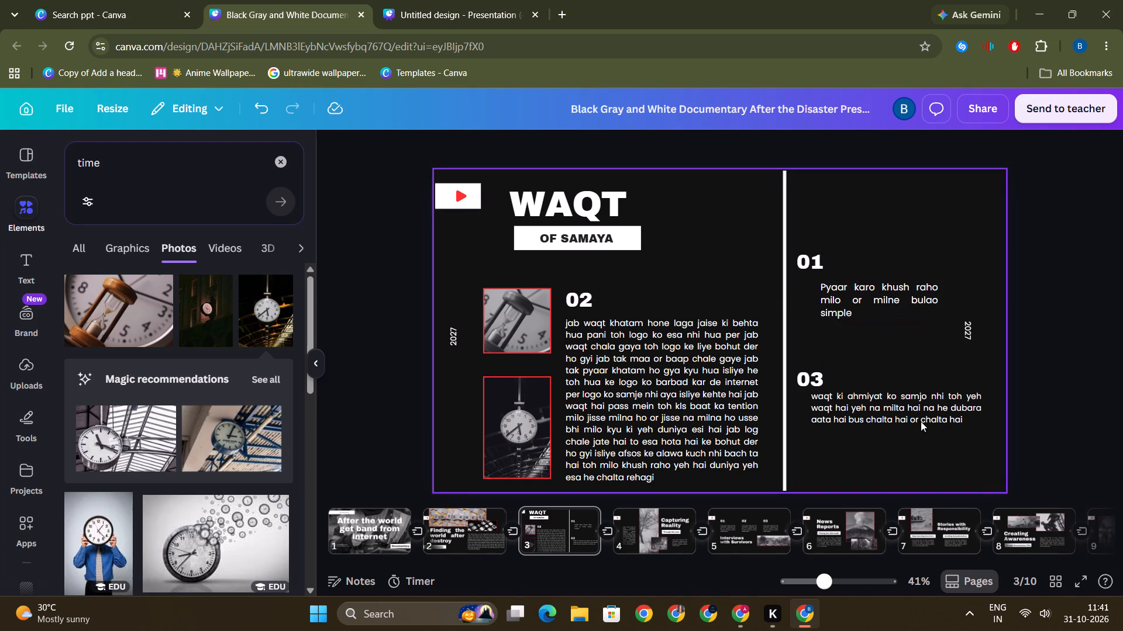